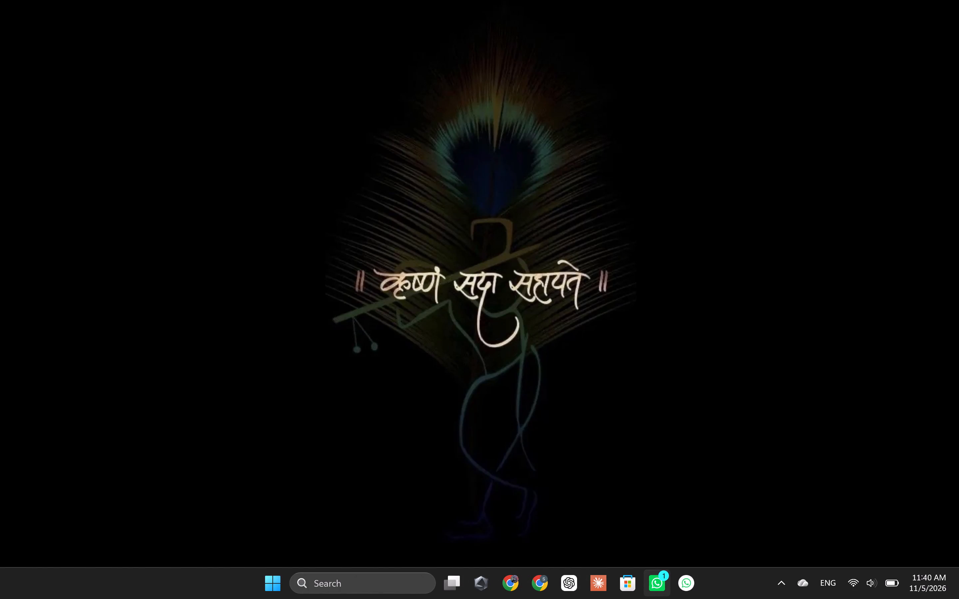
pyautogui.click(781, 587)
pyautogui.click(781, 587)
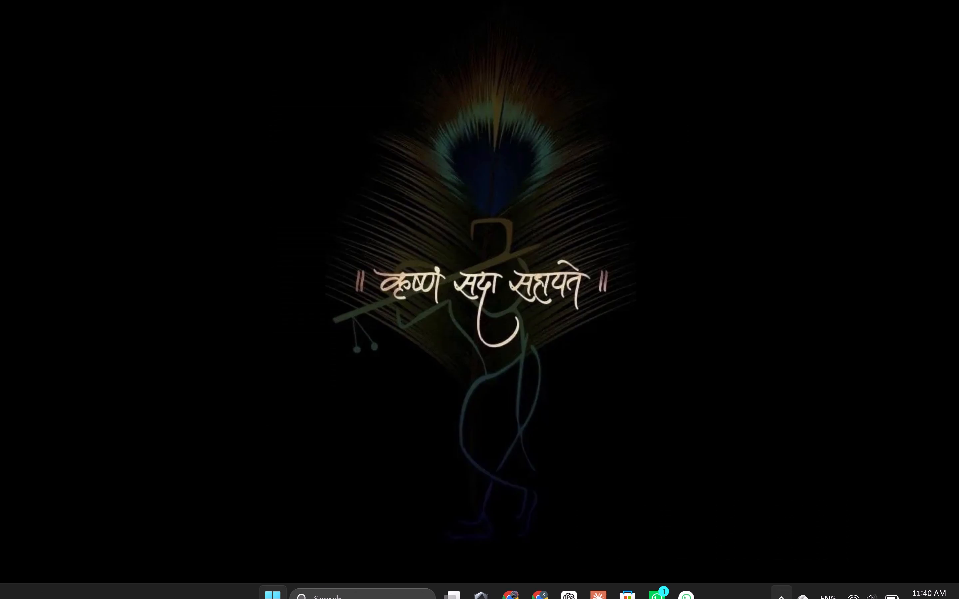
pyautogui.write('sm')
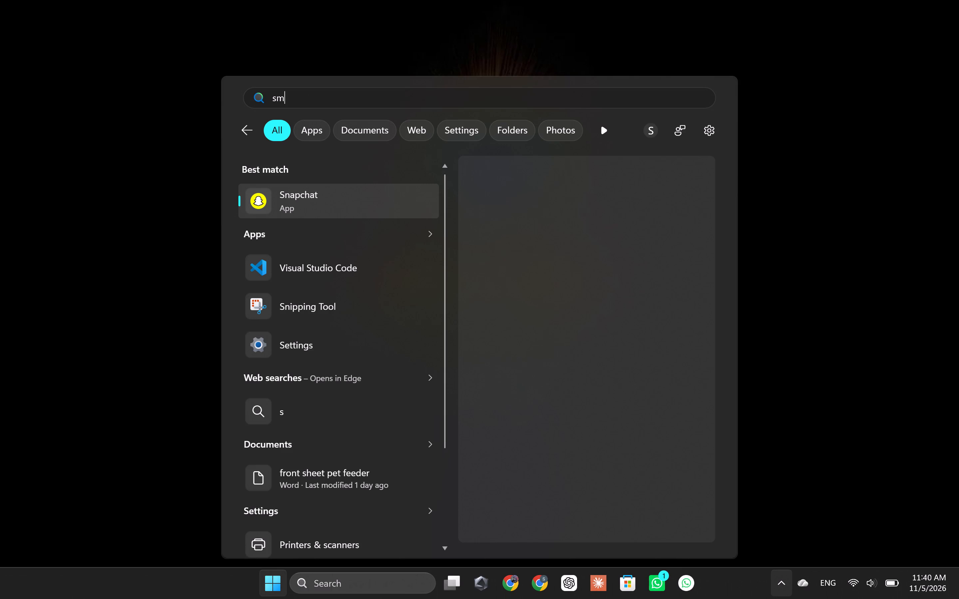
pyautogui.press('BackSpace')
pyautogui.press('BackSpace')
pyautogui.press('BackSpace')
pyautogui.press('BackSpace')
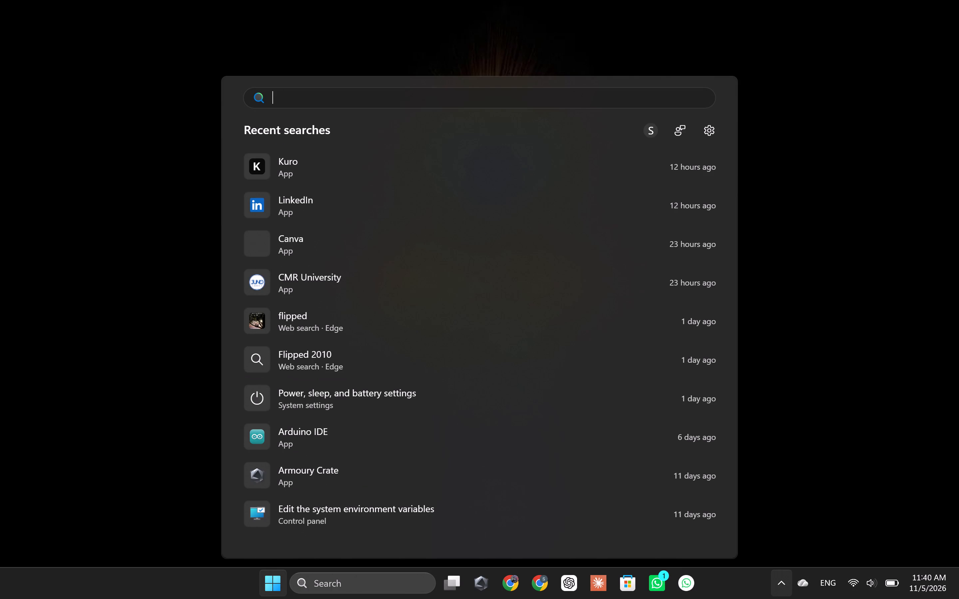
# Open the recent Word document Smart_Automatic_Pet_Feeder_Report from File Explorer.
pyautogui.press('super+e')
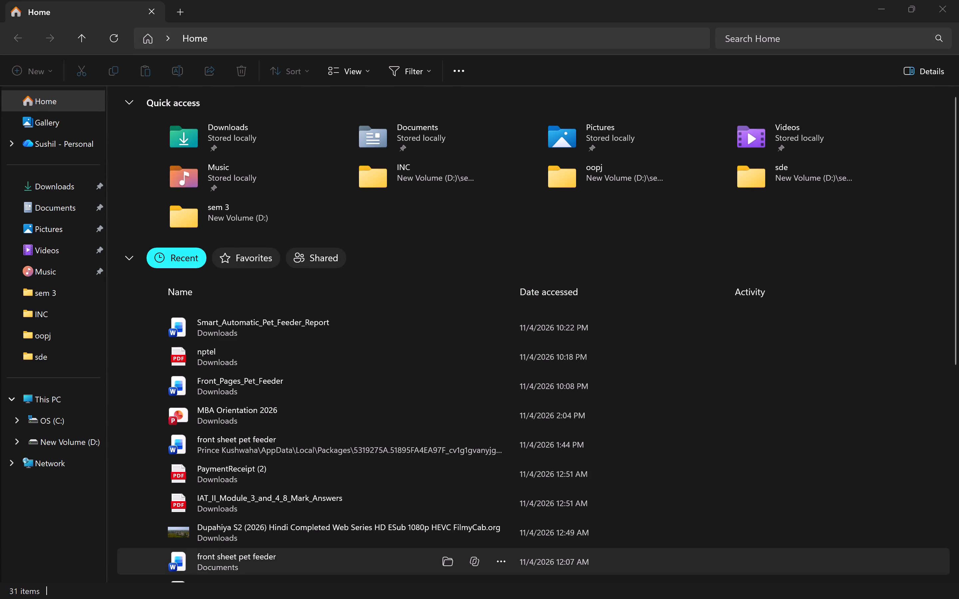
pyautogui.doubleClick(309, 326)
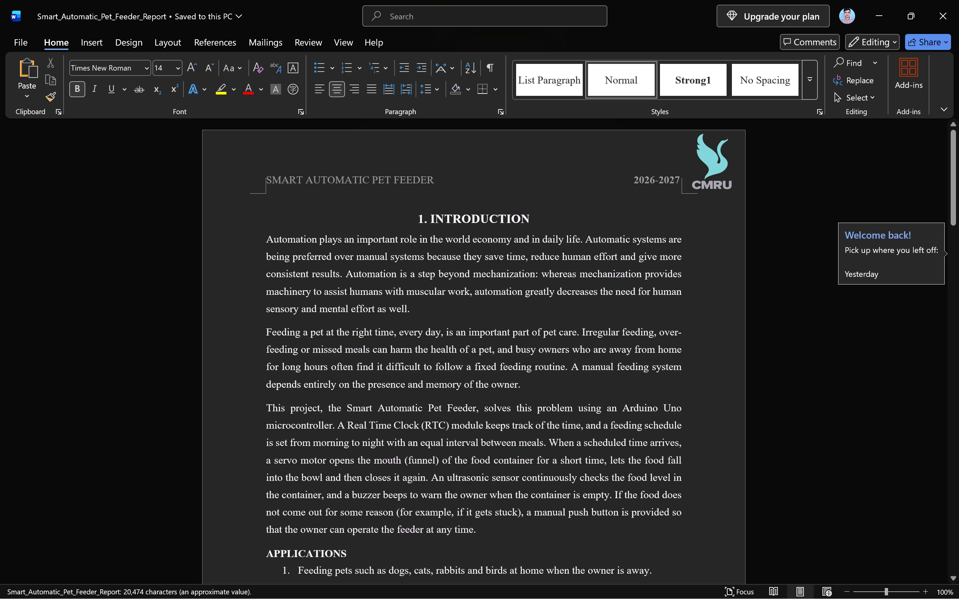
# Delete the CMRU logo picture from the report's page header.
pyautogui.tripleClick(701, 164)
pyautogui.click(701, 164)
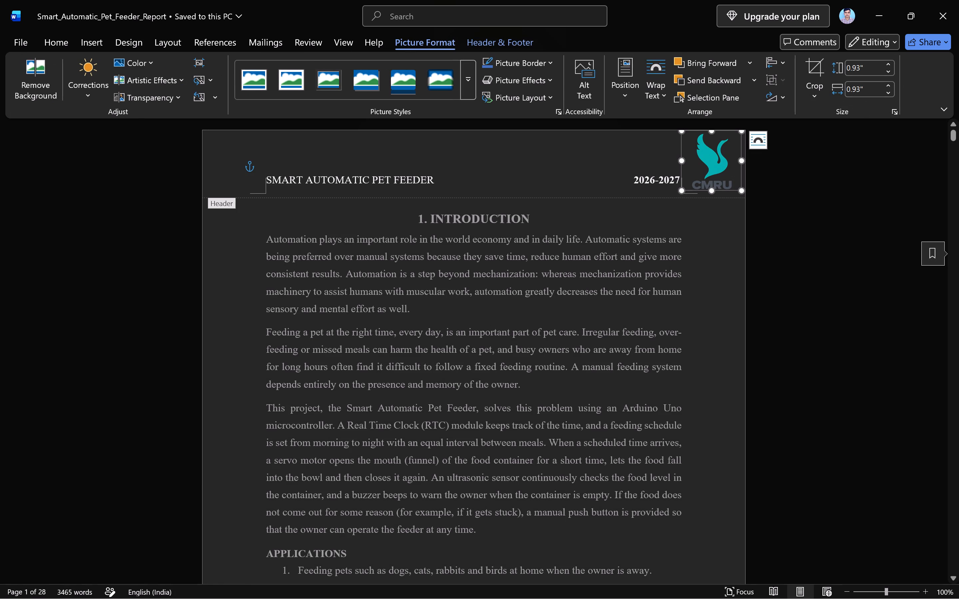
pyautogui.press('Delete')
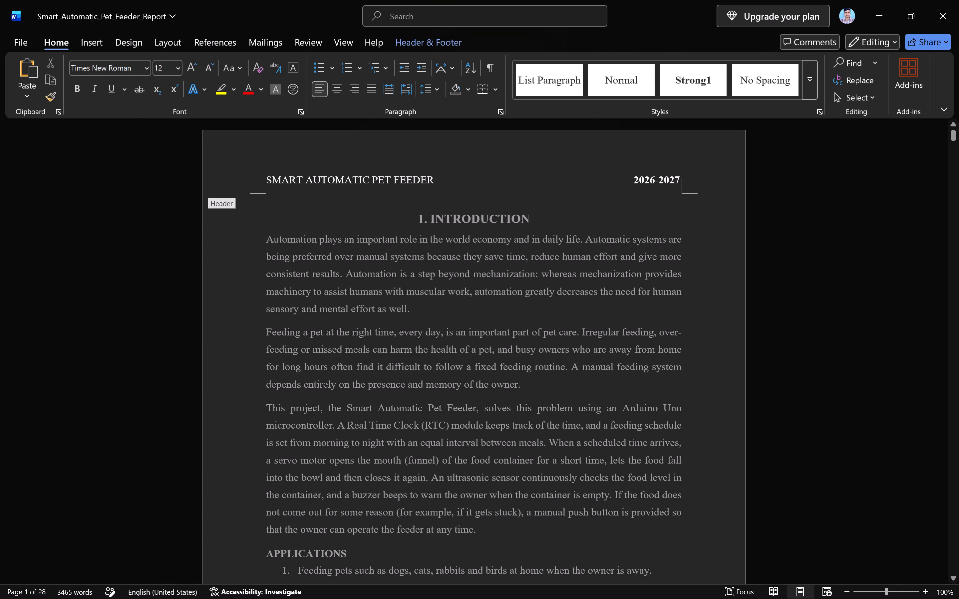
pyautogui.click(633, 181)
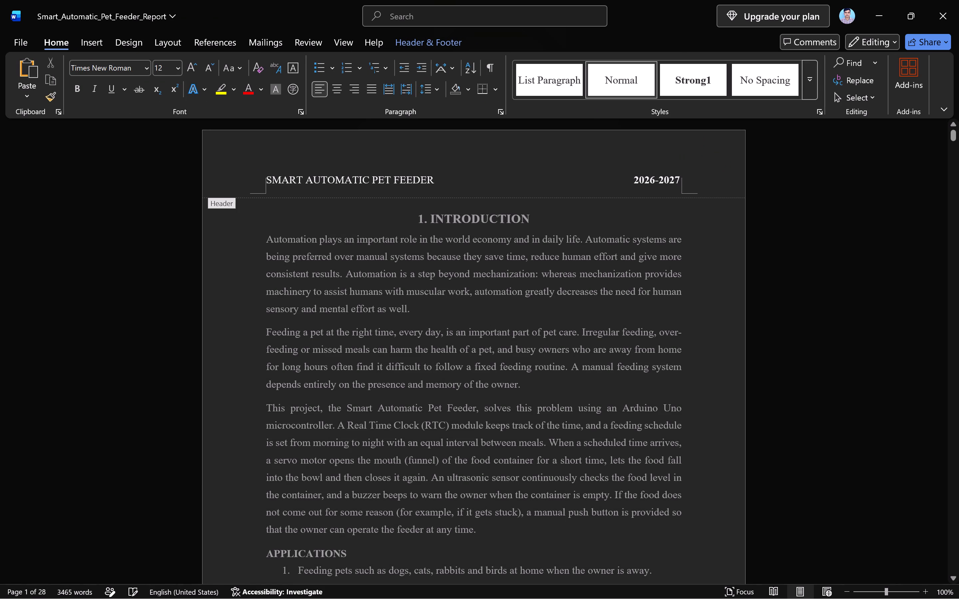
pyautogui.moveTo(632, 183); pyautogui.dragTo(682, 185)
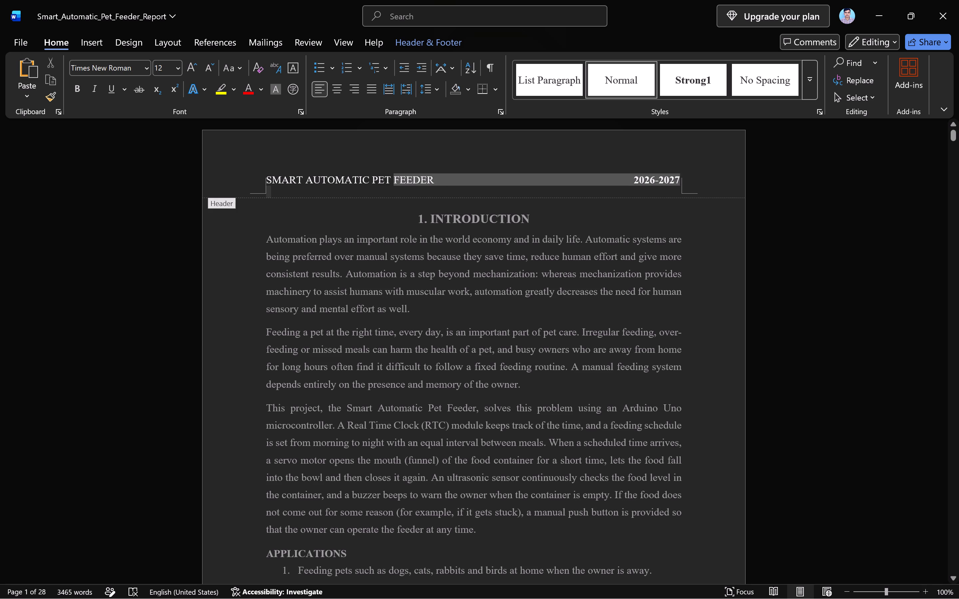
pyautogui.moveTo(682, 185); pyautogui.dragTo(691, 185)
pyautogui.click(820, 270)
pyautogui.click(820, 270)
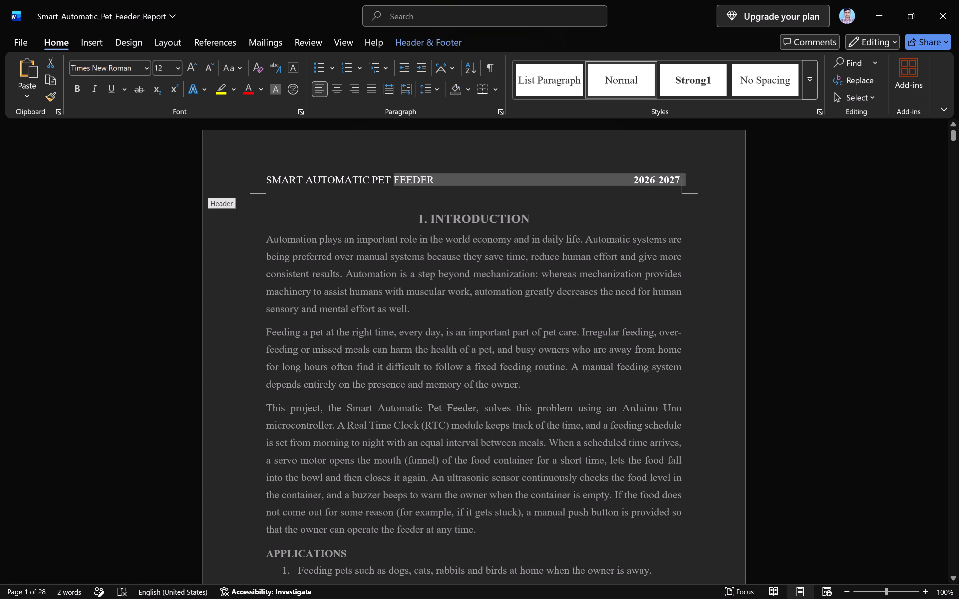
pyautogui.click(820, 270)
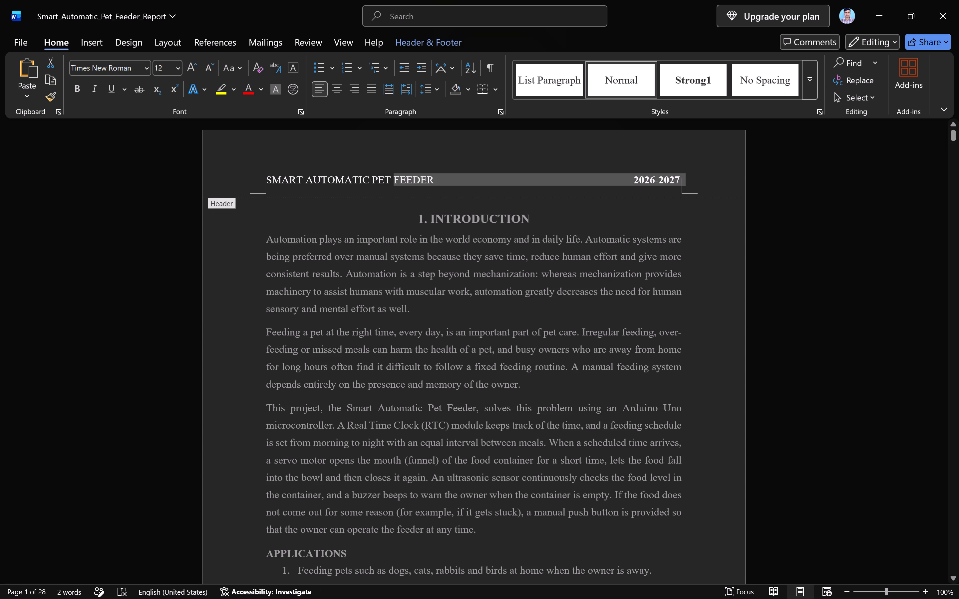
# Leave header editing and return to the body text of the Introduction.
pyautogui.click(873, 273)
pyautogui.press('Escape')
pyautogui.tripleClick(873, 273)
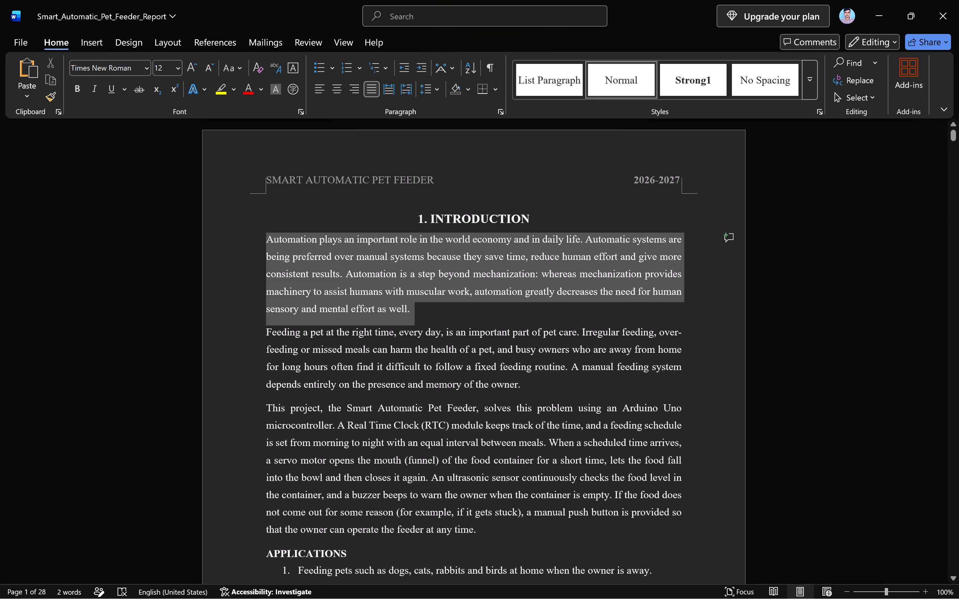
pyautogui.tripleClick(873, 273)
pyautogui.click(873, 273)
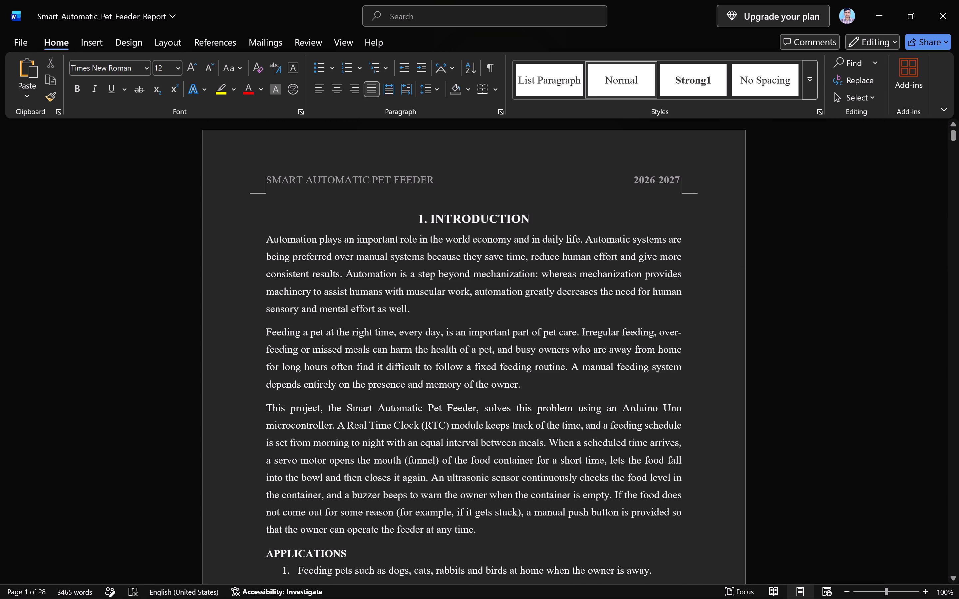
# Review the report's pages from the Introduction through to the start of the Software Description section, checking their headers and contents.
pyautogui.scroll(-7, 848, 360)
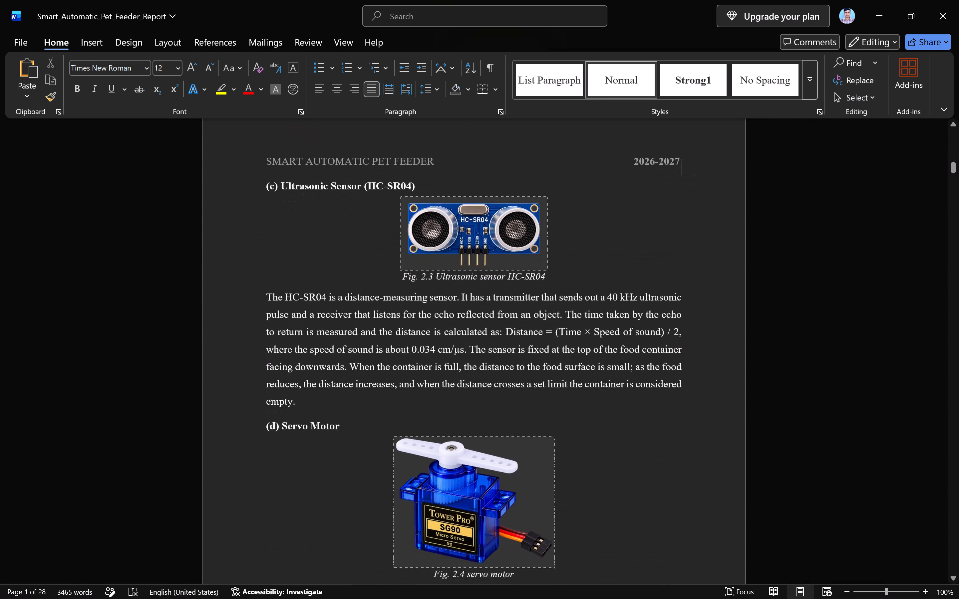
pyautogui.scroll(-1, 848, 360)
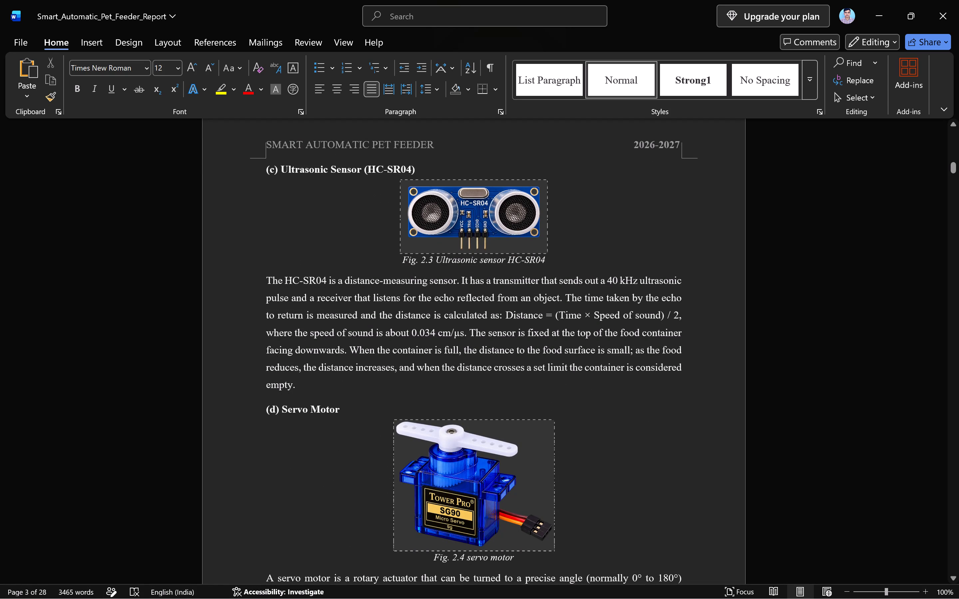
pyautogui.scroll(-2, 850, 350)
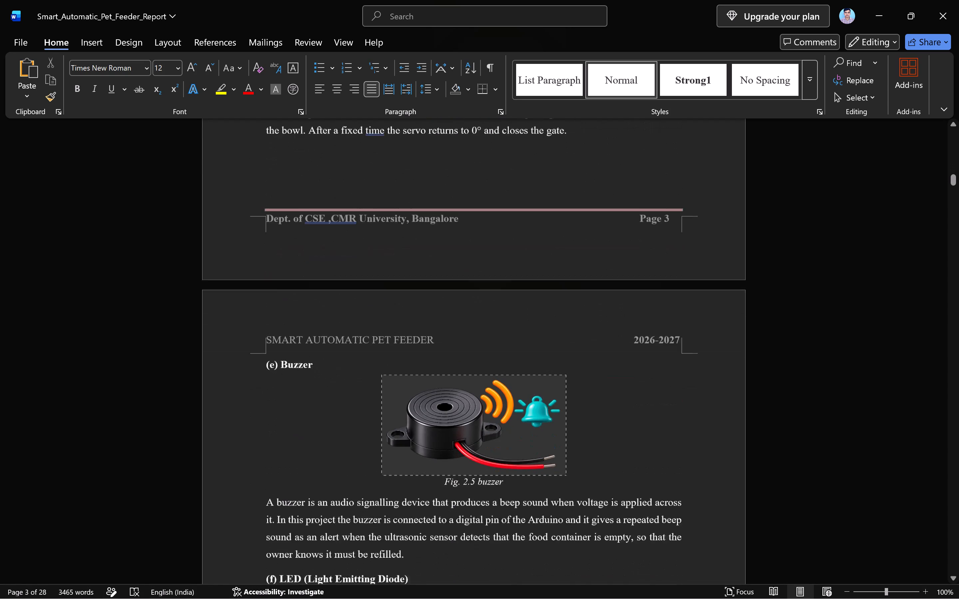
pyautogui.scroll(-1, 850, 350)
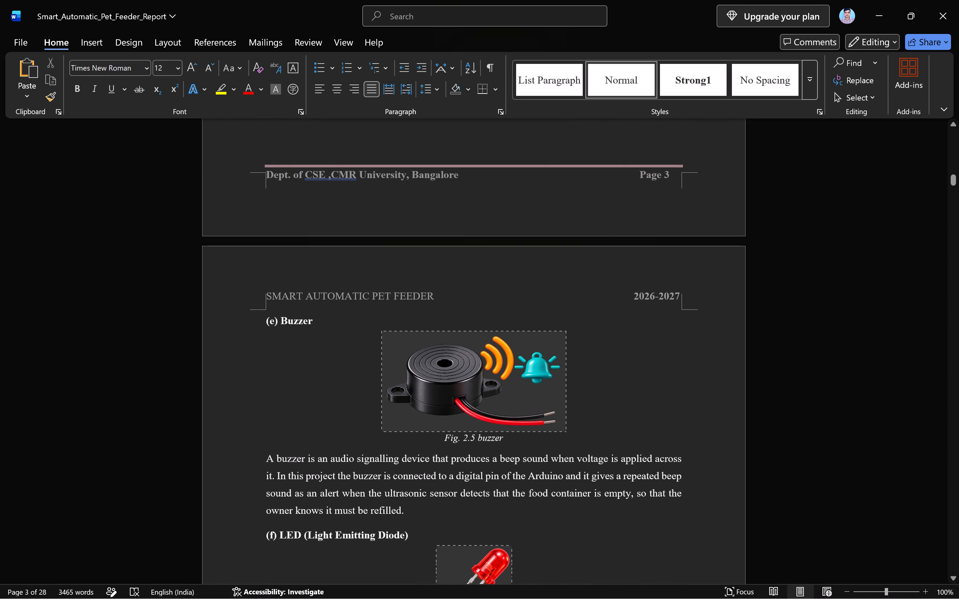
pyautogui.scroll(-4, 767, 372)
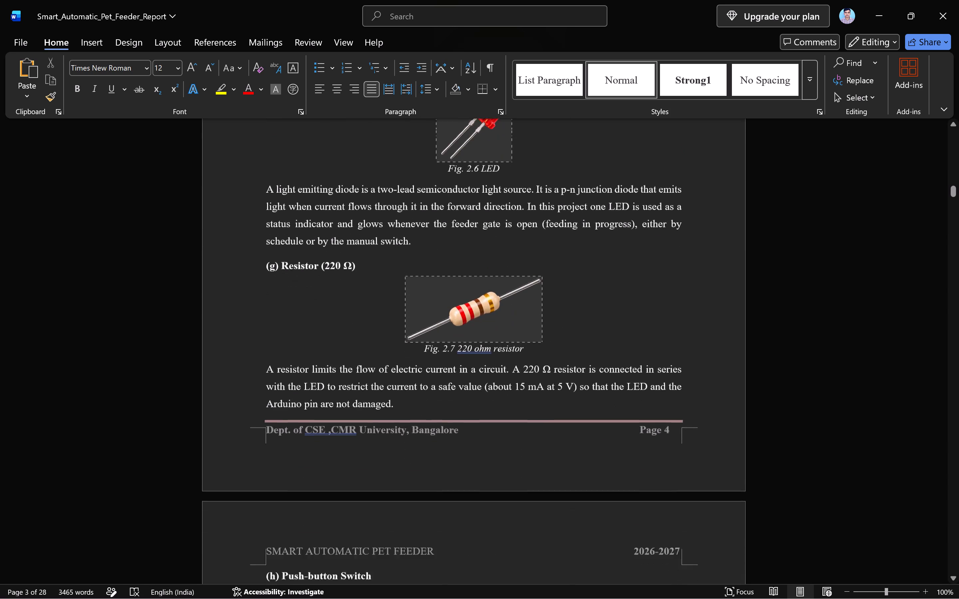
pyautogui.scroll(-4, 767, 372)
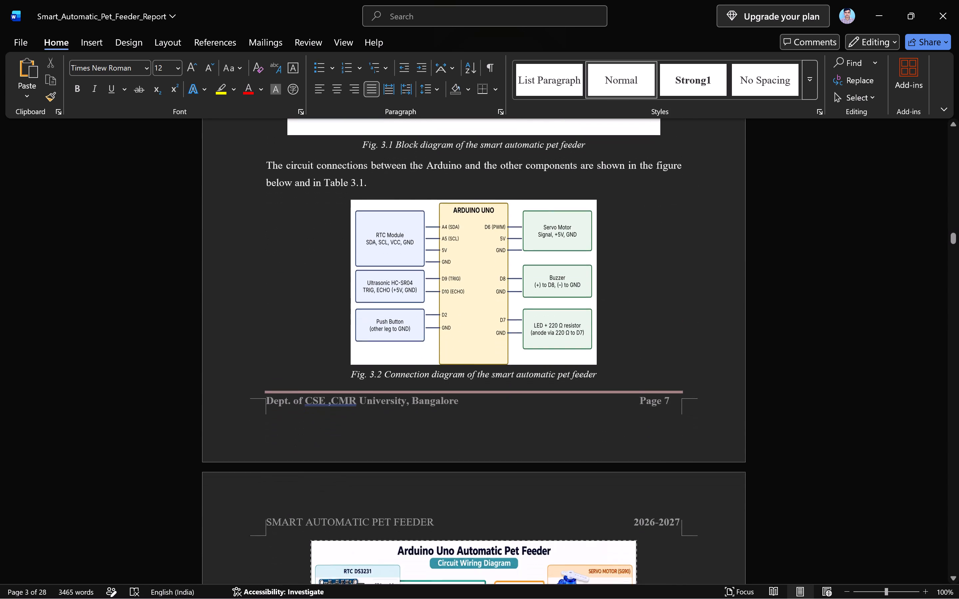
pyautogui.scroll(-4, 767, 372)
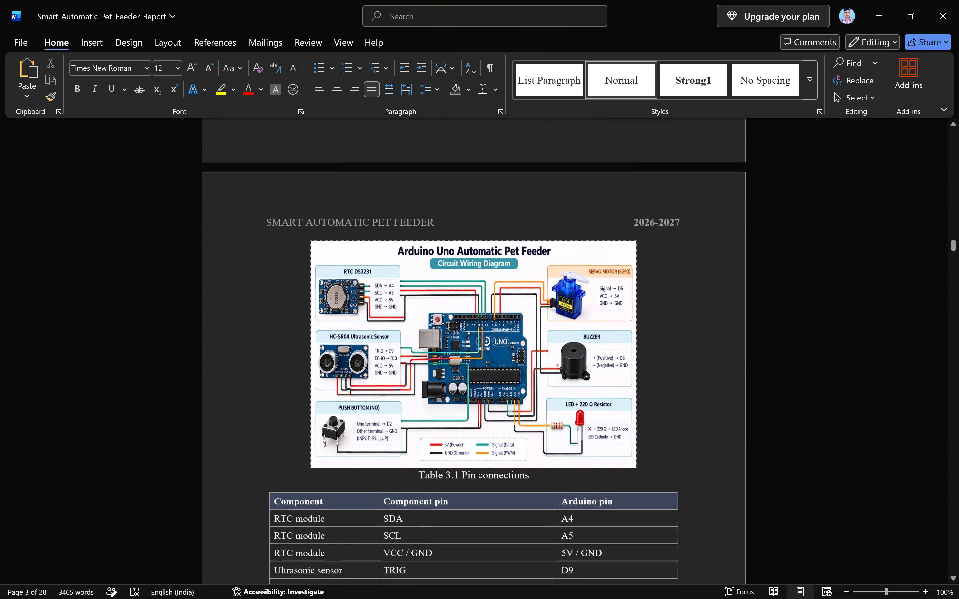
pyautogui.scroll(-3, 767, 372)
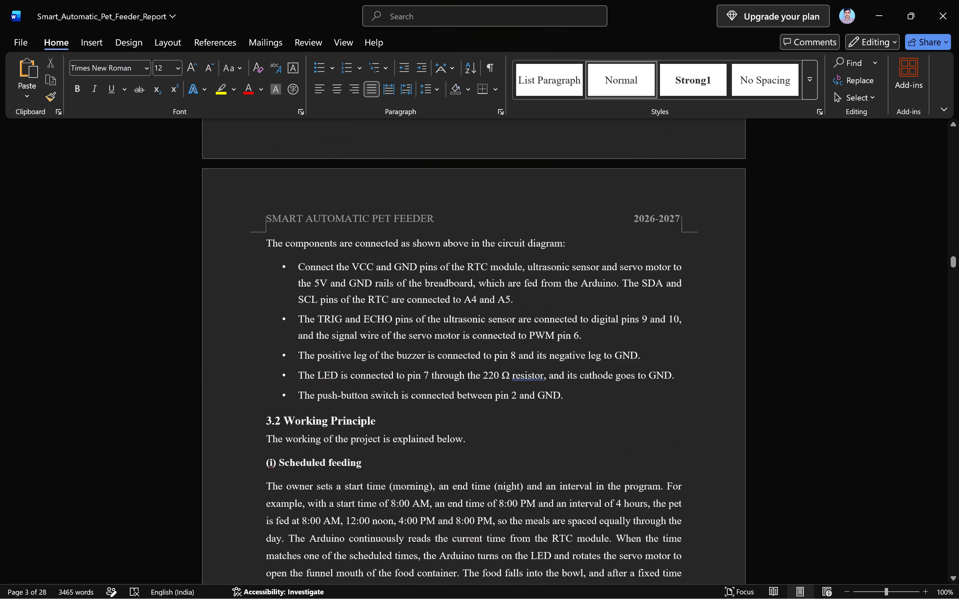
pyautogui.scroll(-5, 767, 372)
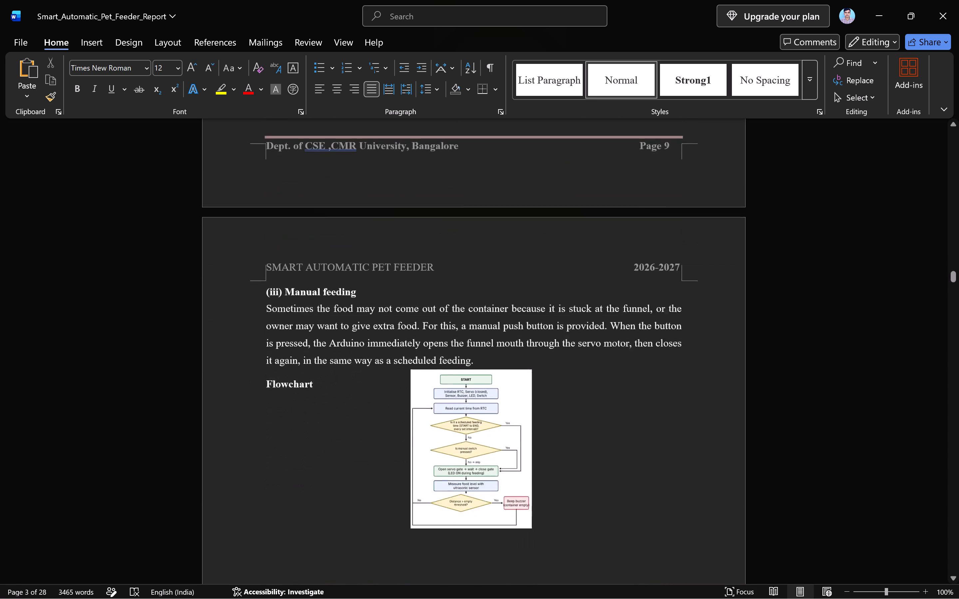
pyautogui.scroll(-3, 767, 372)
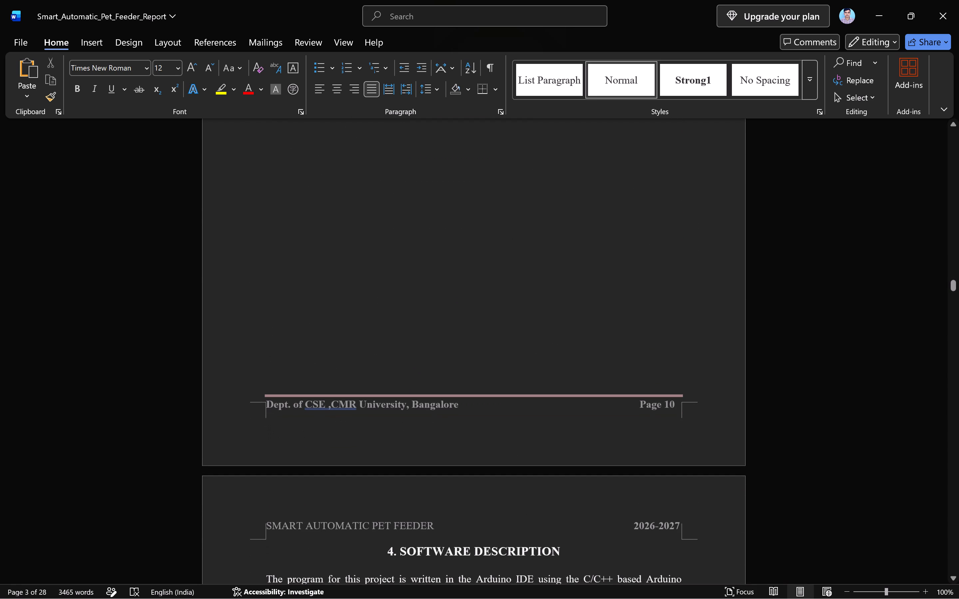
# Save the pet feeder report.
pyautogui.hotkey('ctrl', 's')
pyautogui.hotkey('ctrl', 's')
pyautogui.hotkey('ctrl', 's')
pyautogui.hotkey('ctrl', 's')
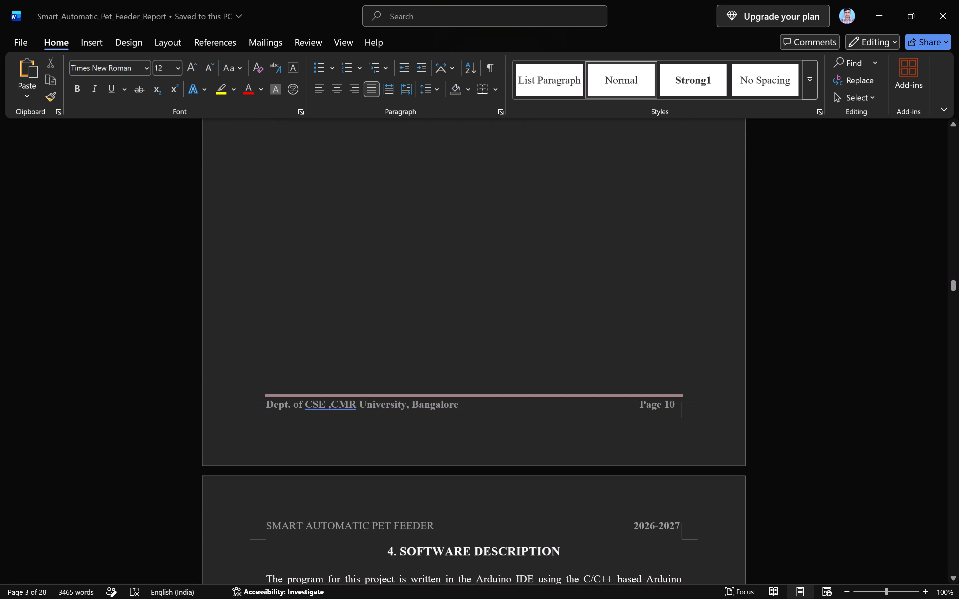
pyautogui.hotkey('ctrl', 's')
pyautogui.hotkey('ctrl', 's')
pyautogui.hotkey('ctrl', 's')
pyautogui.hotkey('ctrl', 's')
pyautogui.hotkey('ctrl', 's')
pyautogui.hotkey('ctrl', 's')
pyautogui.hotkey('ctrl', 's')
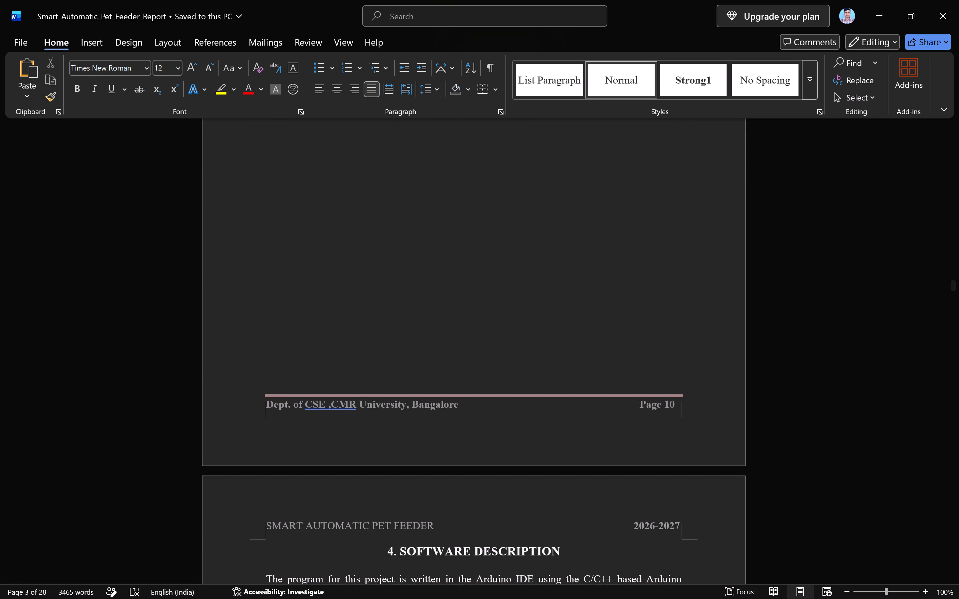
pyautogui.hotkey('ctrl', 's')
pyautogui.hotkey('ctrl', 's')
pyautogui.hotkey('ctrl', 's')
pyautogui.hotkey('ctrl', 's')
pyautogui.hotkey('ctrl', 's')
pyautogui.hotkey('ctrl', 's')
pyautogui.hotkey('ctrl', 's')
# Minimise the report and close the File Explorer window.
pyautogui.click(872, 14)
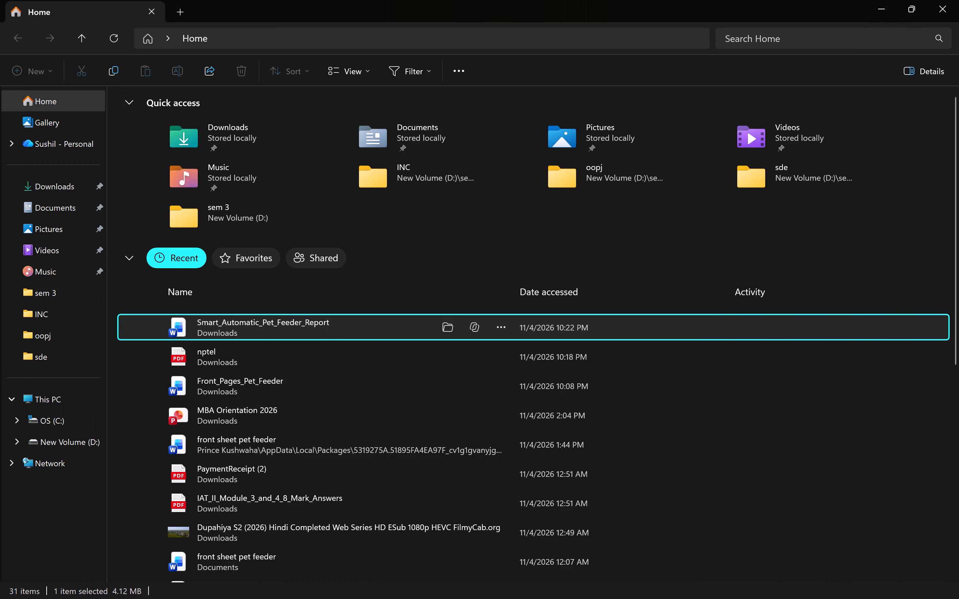
pyautogui.click(939, 7)
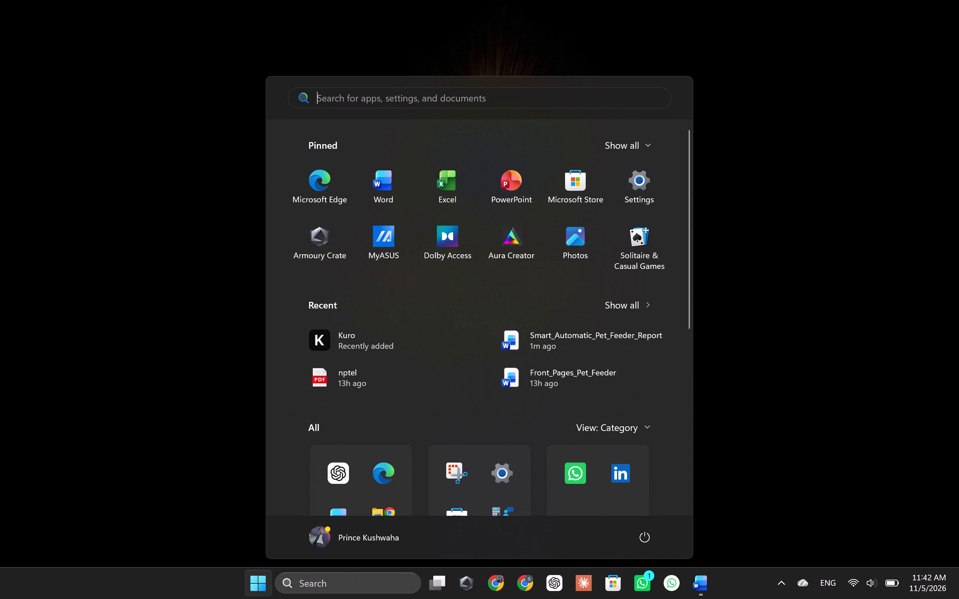
# Bring up Smart_Automatic_Pet_Feeder_Report again from File Explorer's recent files and return to its first page.
pyautogui.press('super+e')
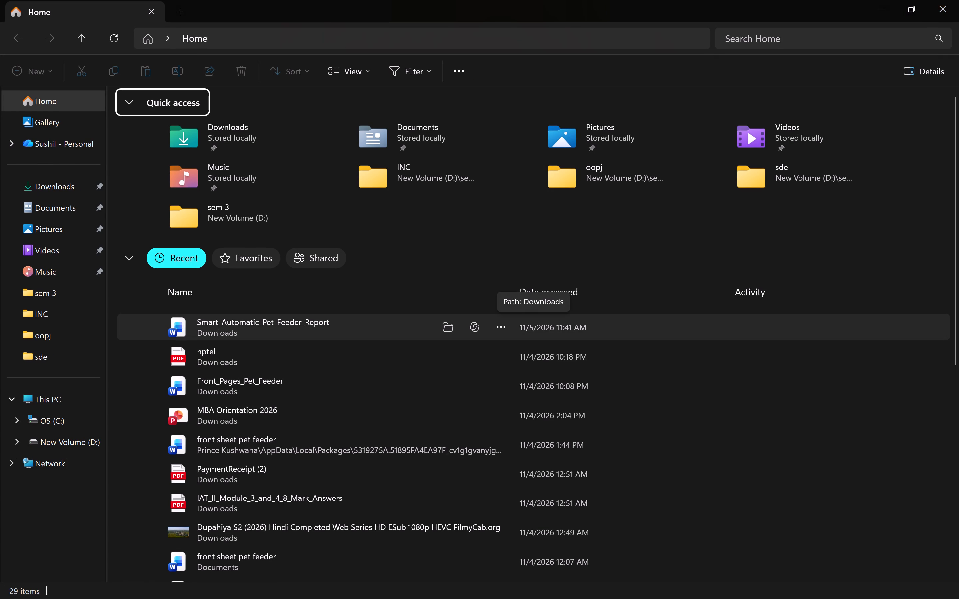
pyautogui.doubleClick(319, 325)
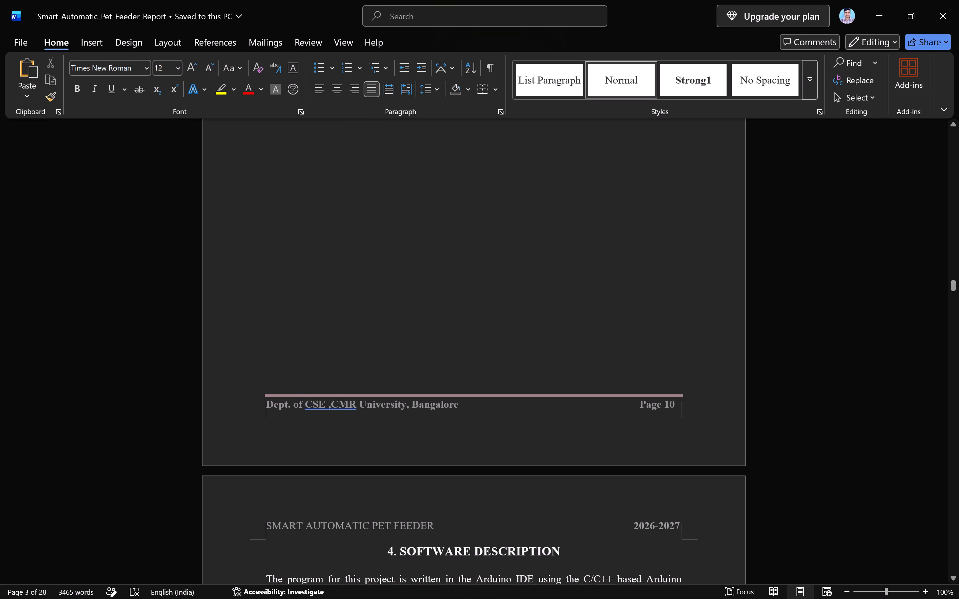
pyautogui.scroll(20, 319, 325)
pyautogui.scroll(6, 319, 325)
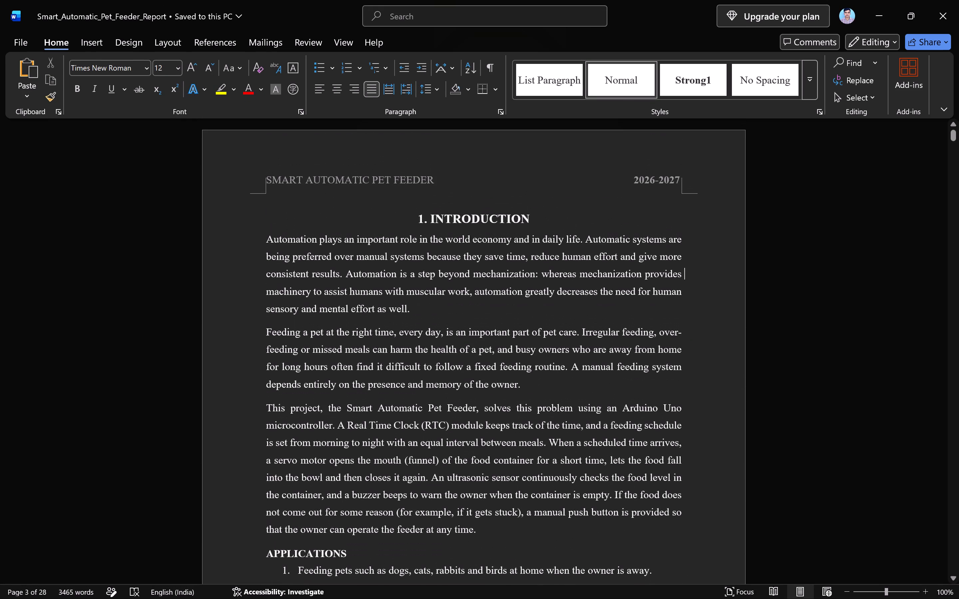
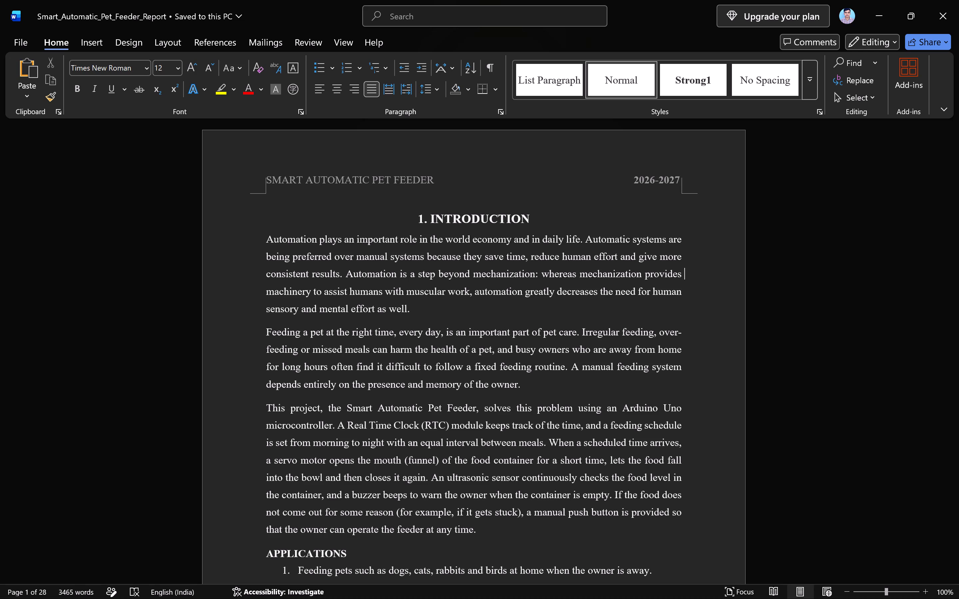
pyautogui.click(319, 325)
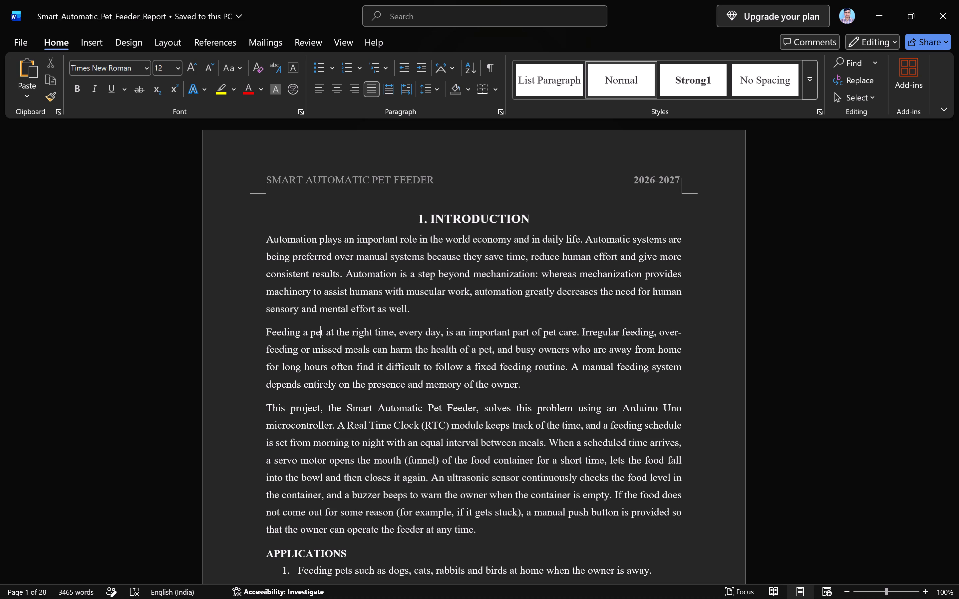
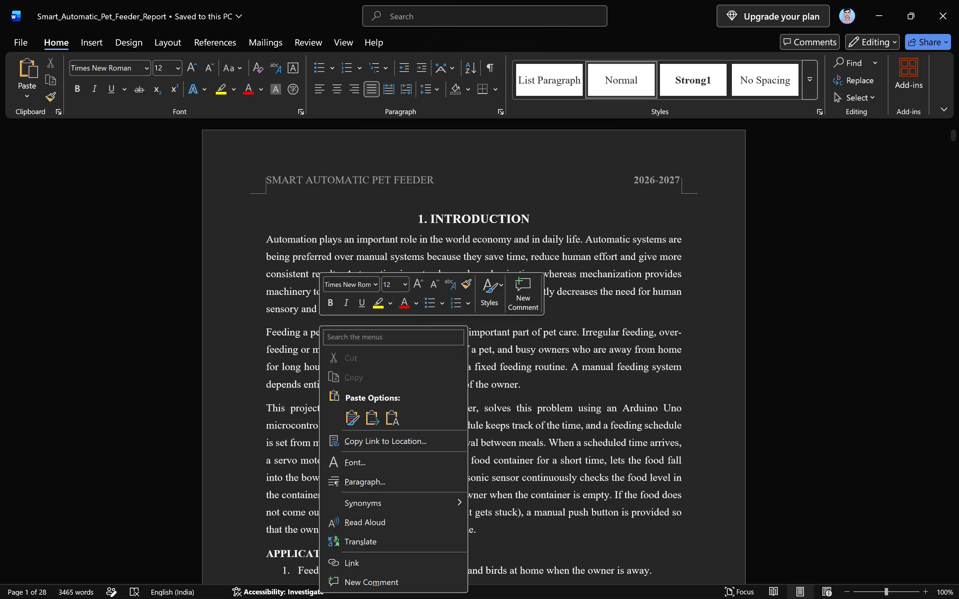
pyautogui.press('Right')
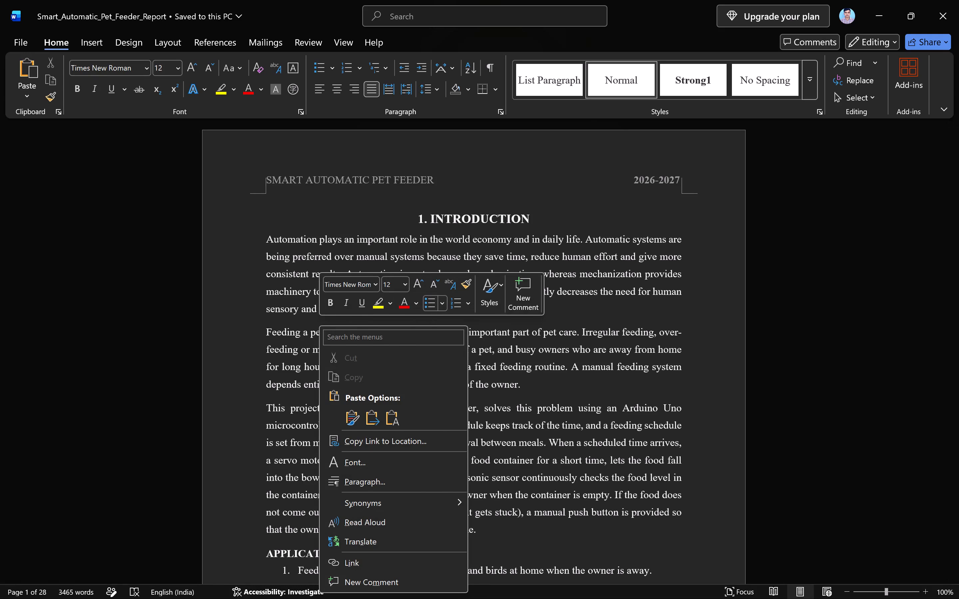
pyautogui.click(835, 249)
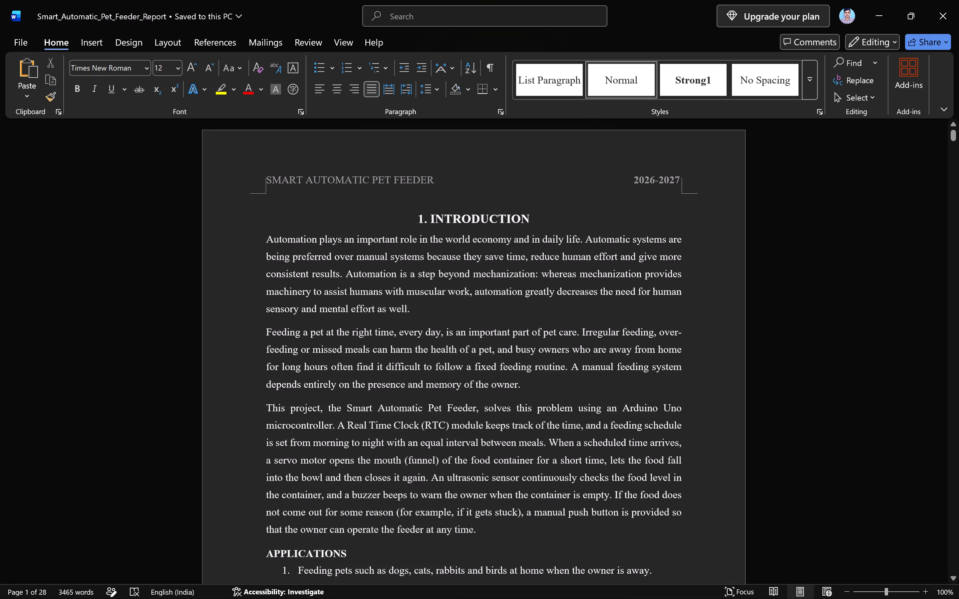
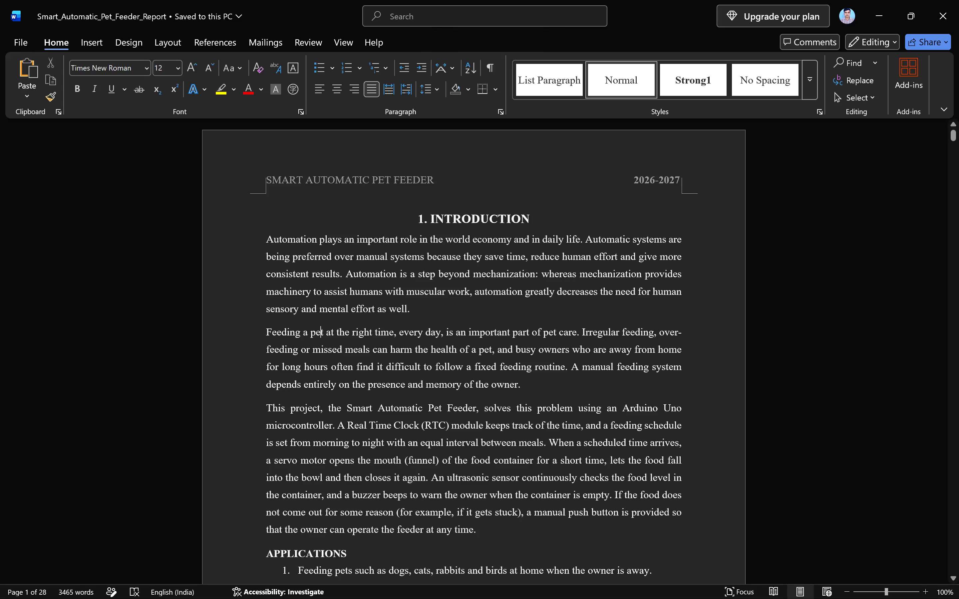
# Save the Smart_Automatic_Pet_Feeder_Report document under its existing name.
pyautogui.click(852, 186)
pyautogui.scroll(-2, 758, 262)
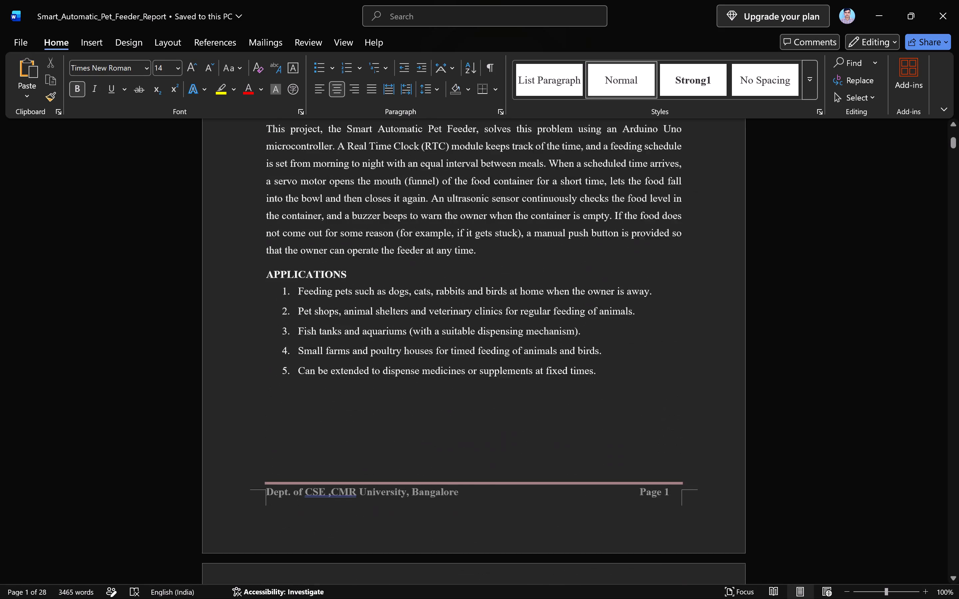
pyautogui.scroll(-2, 758, 262)
pyautogui.scroll(1, 758, 262)
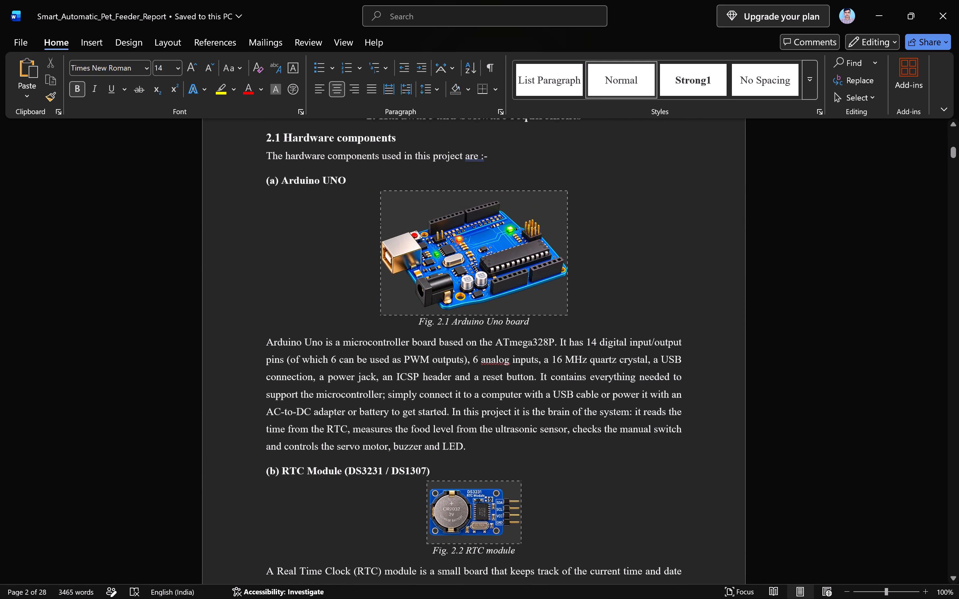
pyautogui.scroll(1, 758, 262)
pyautogui.hotkey('ctrl', 's')
pyautogui.hotkey('ctrl', 's')
pyautogui.hotkey('ctrl', 's')
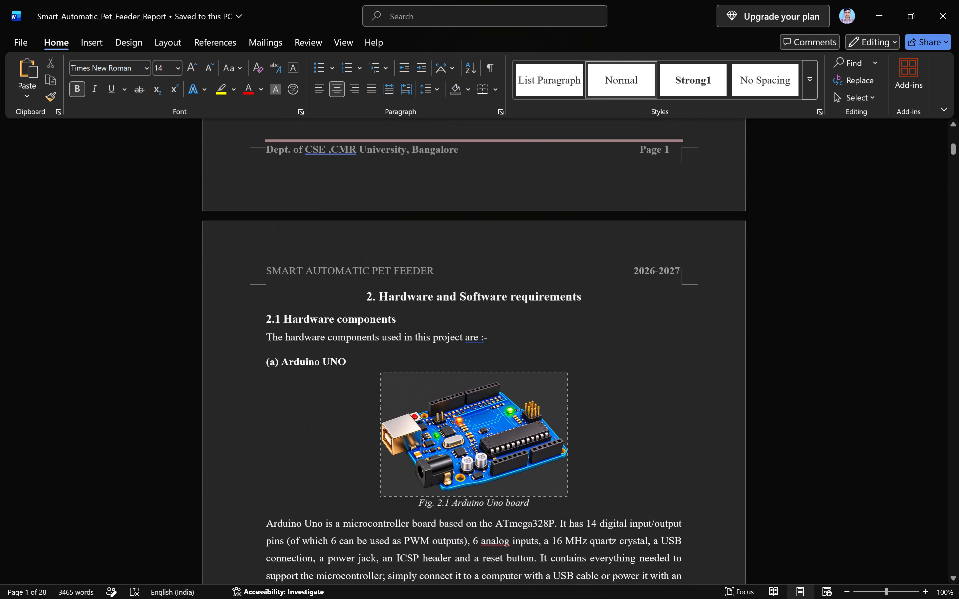
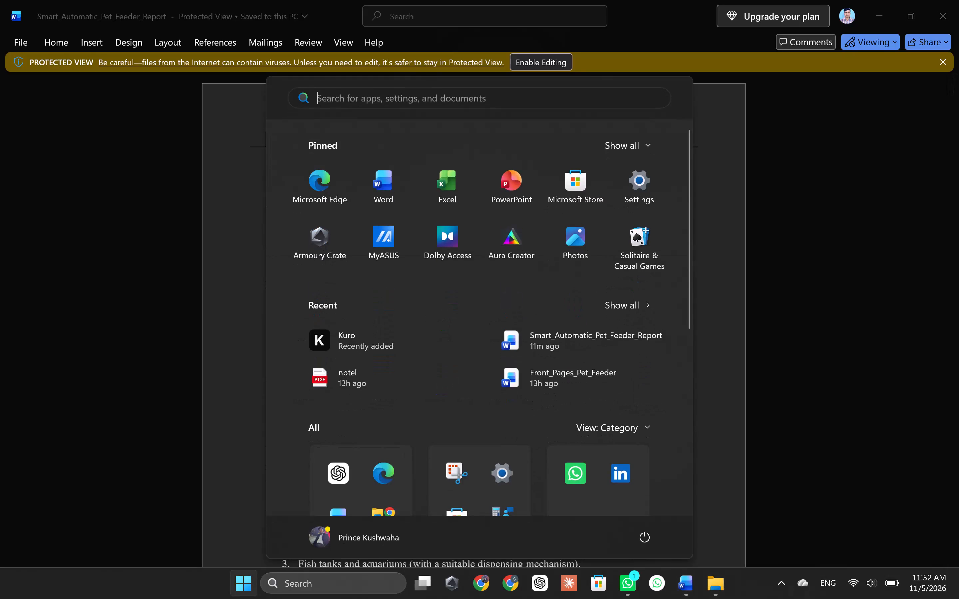
# Capture a screen snip of the header strip on the first page of the Protected View report.
pyautogui.press('shift+super+s')
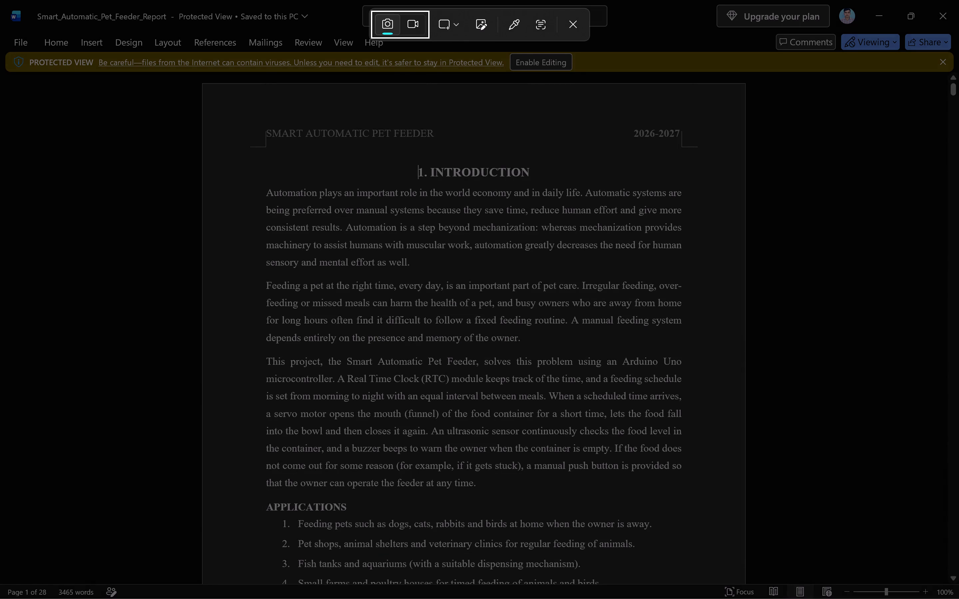
pyautogui.moveTo(198, 84); pyautogui.dragTo(449, 117)
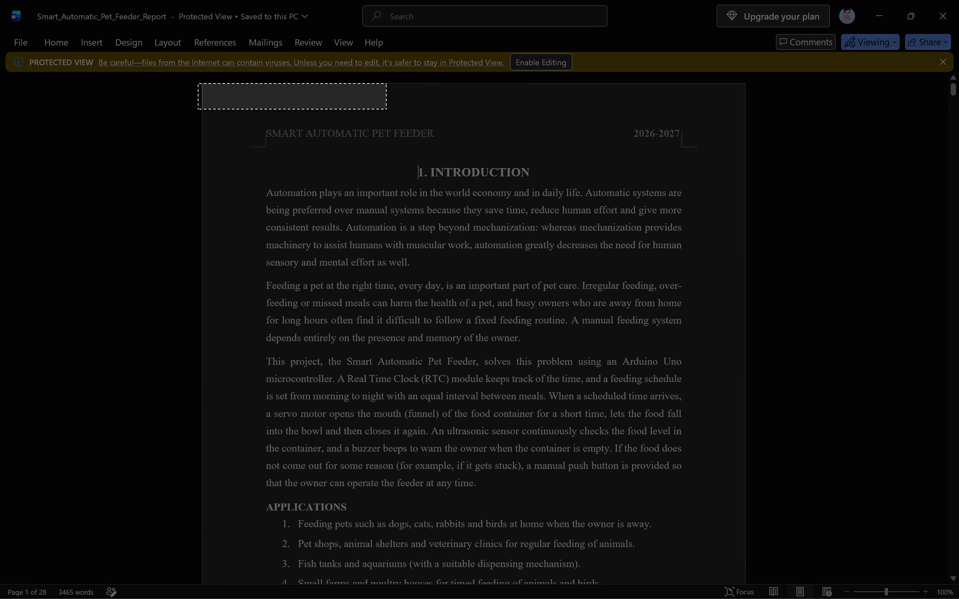
pyautogui.moveTo(449, 117); pyautogui.dragTo(783, 164)
# Switch to the editable window of the report and minimise it.
pyautogui.hotkey('alt', 'Tab')
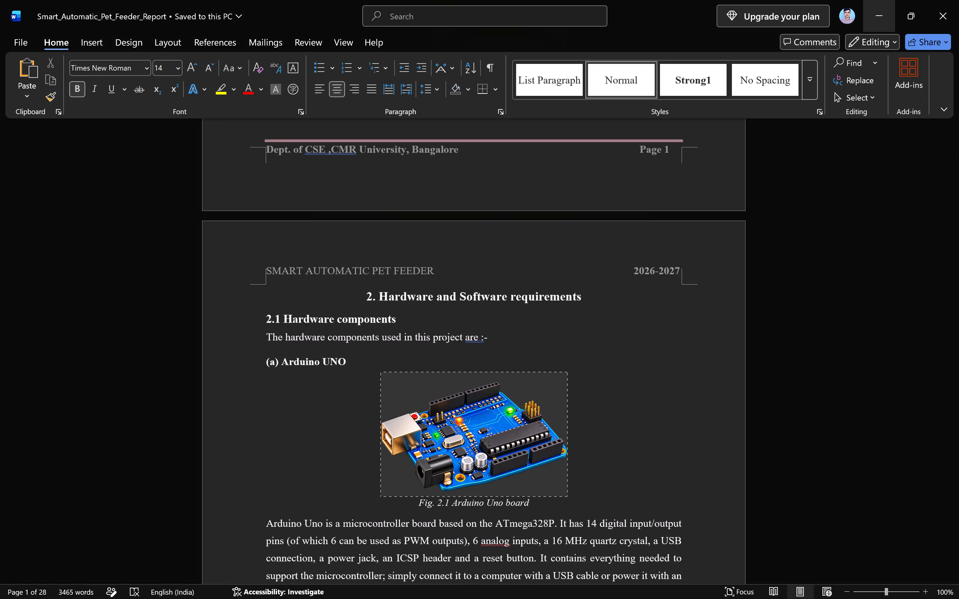
pyautogui.click(880, 9)
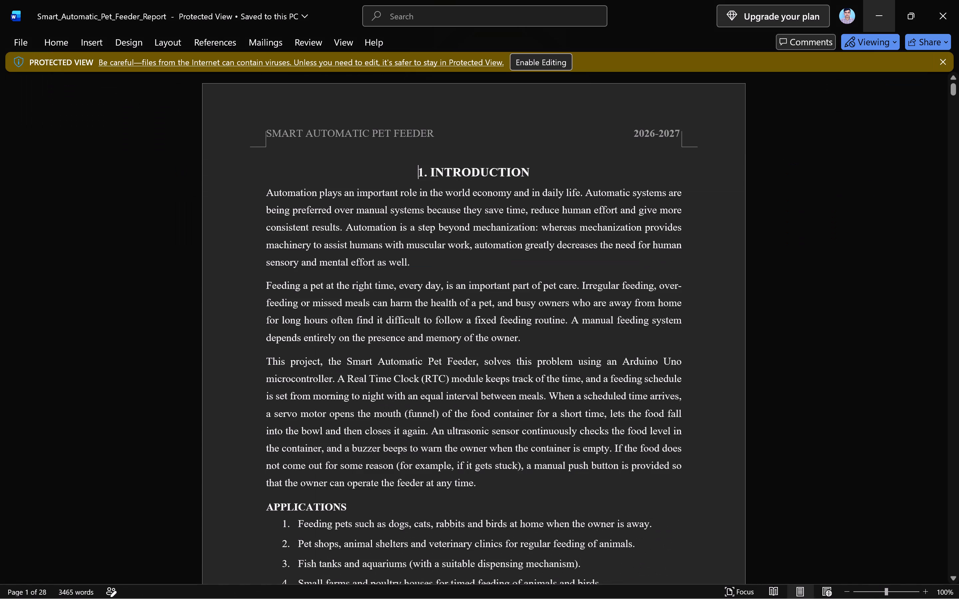
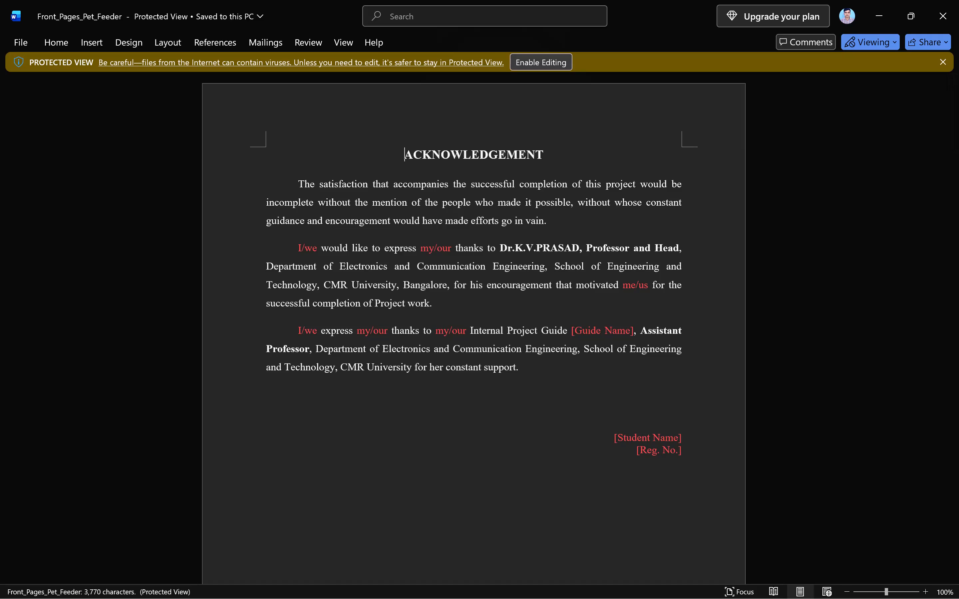
# Look through the pages of the Front_Pages_Pet_Feeder document with editing enabled, and close the document.
pyautogui.click(547, 66)
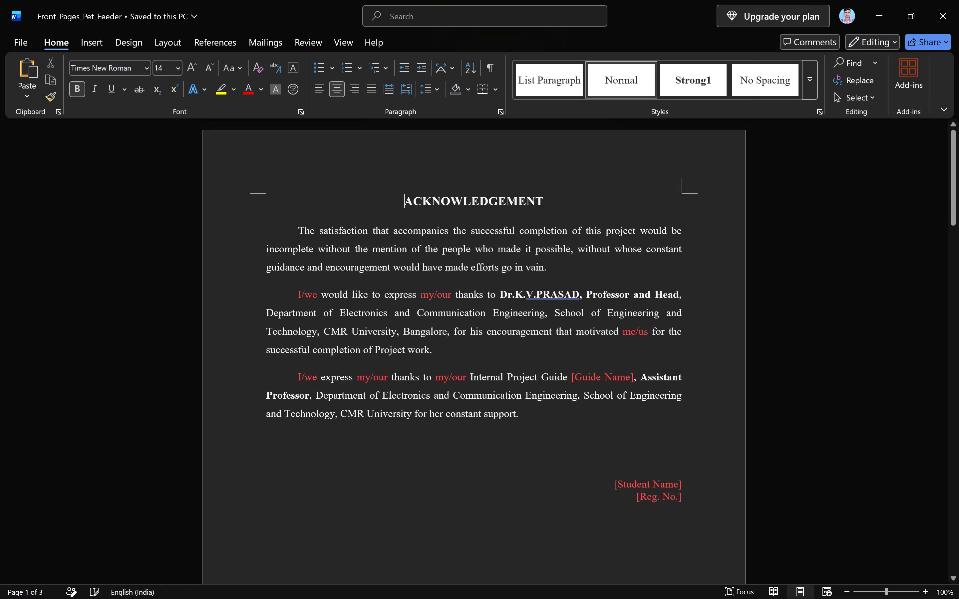
pyautogui.scroll(4, 547, 257)
pyautogui.scroll(-4, 547, 257)
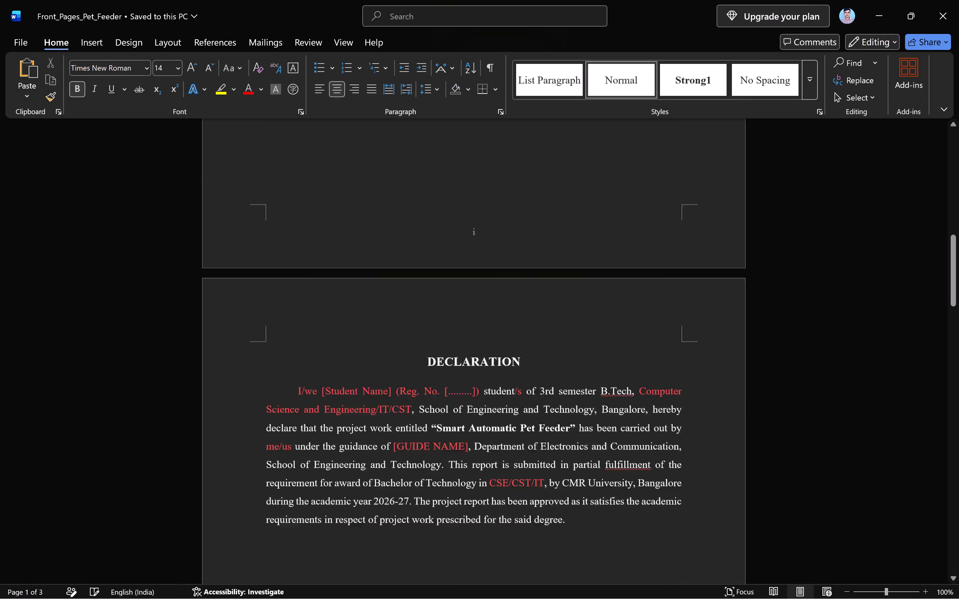
pyautogui.scroll(-14, 547, 257)
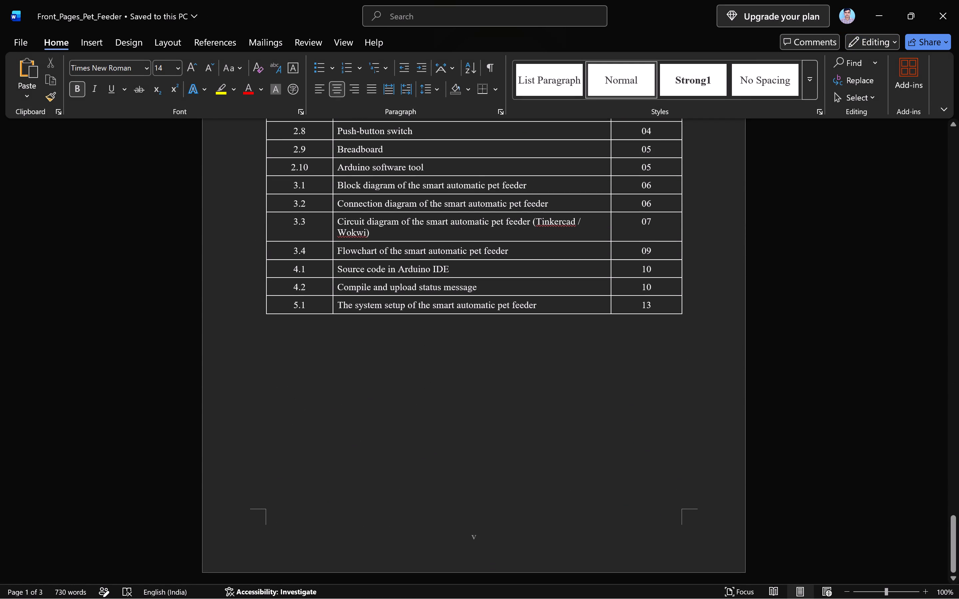
pyautogui.scroll(5, 547, 257)
pyautogui.scroll(17, 547, 257)
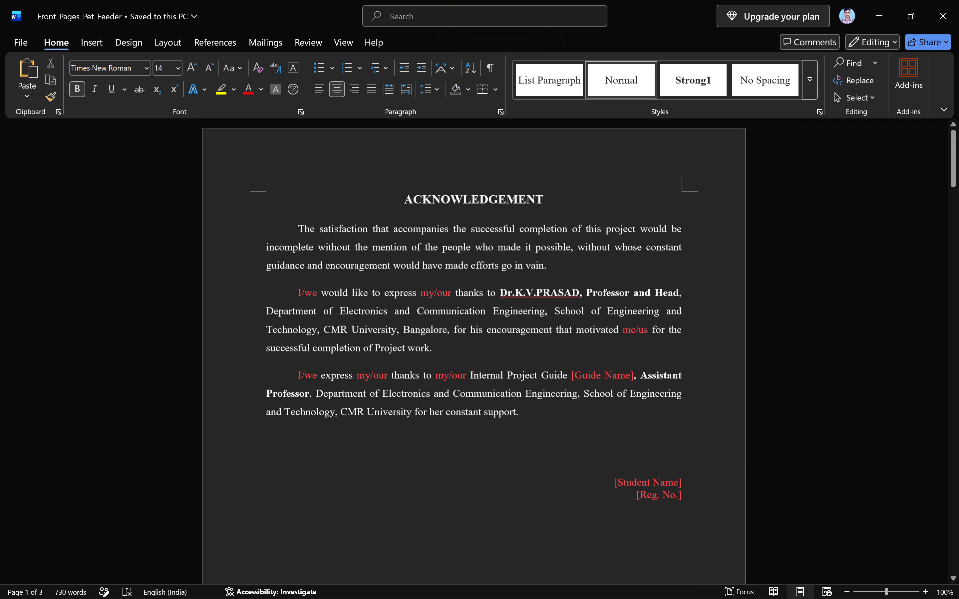
pyautogui.scroll(5, 547, 257)
pyautogui.click(945, 10)
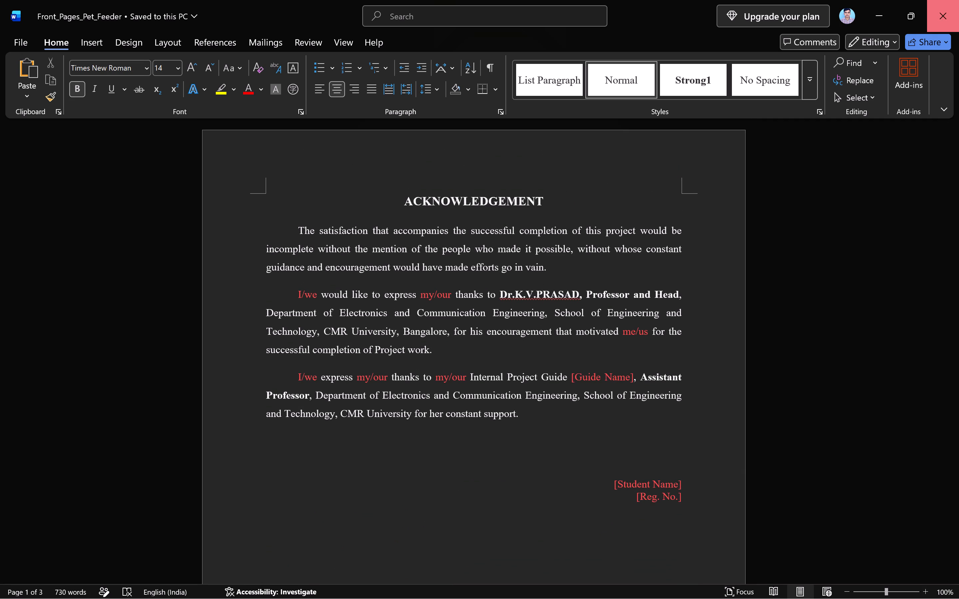
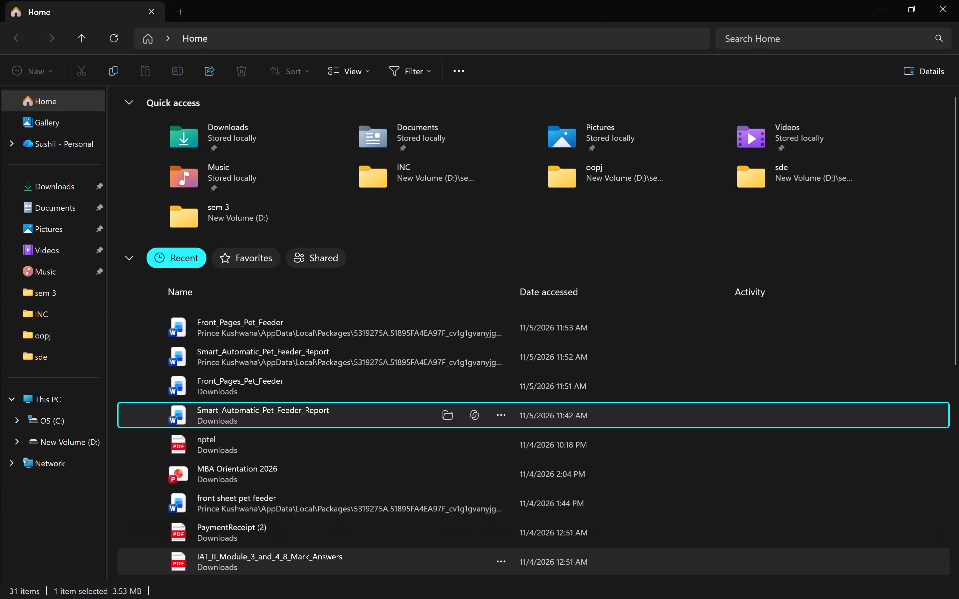
# Open the recent front sheet pet feeder document to view its cover page, and close it.
pyautogui.doubleClick(317, 502)
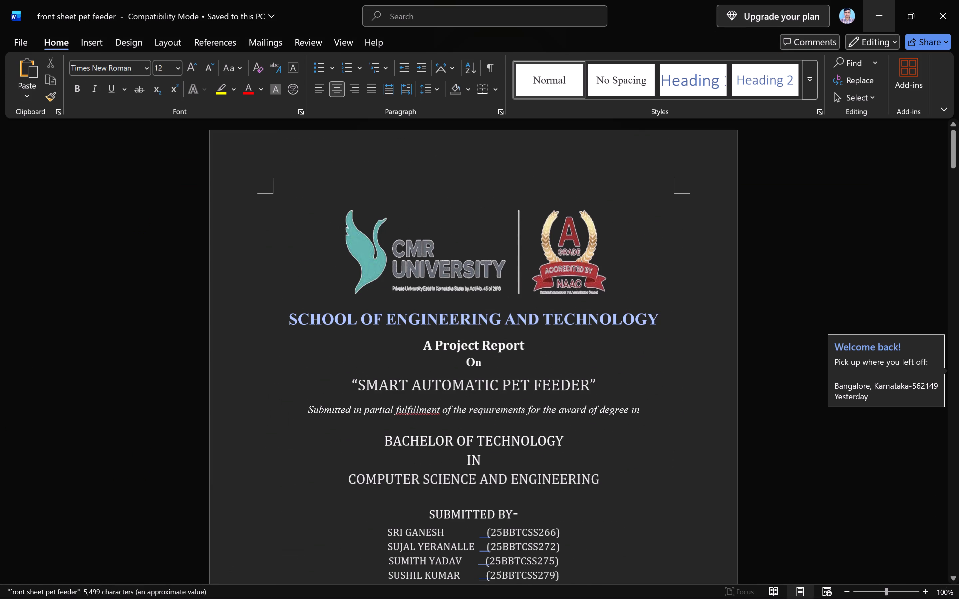
pyautogui.click(940, 14)
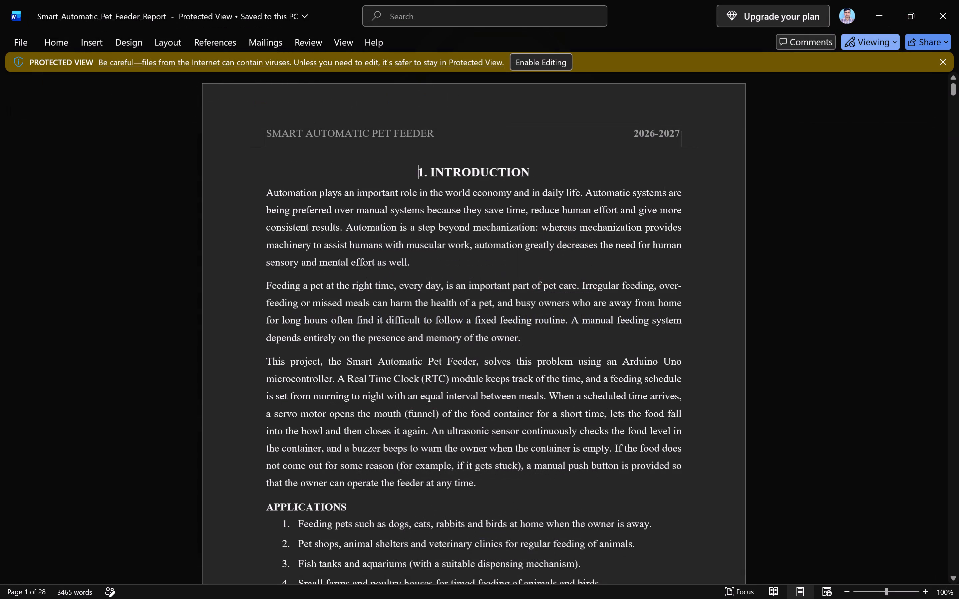
# In File Explorer, open the 2026-45 transfers folder holding the most recent Front_Pages_Pet_Feeder copy and delete that file.
pyautogui.press('super+e')
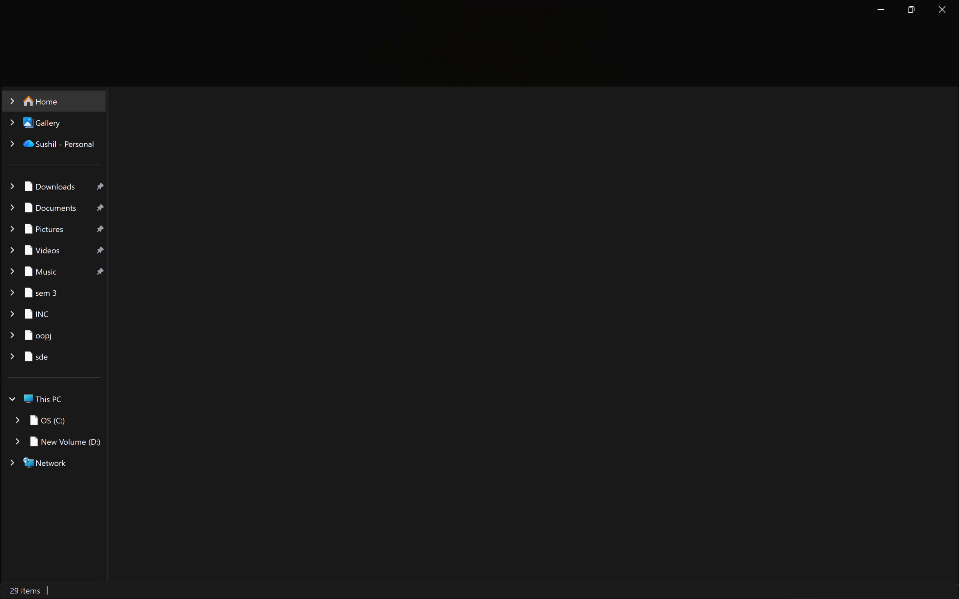
pyautogui.rightClick(237, 324)
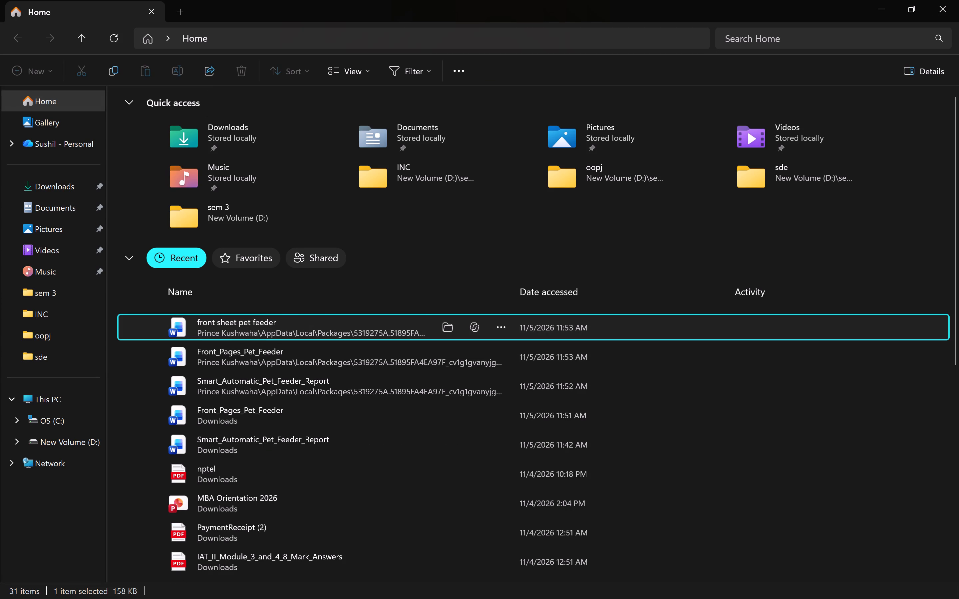
pyautogui.click(264, 162)
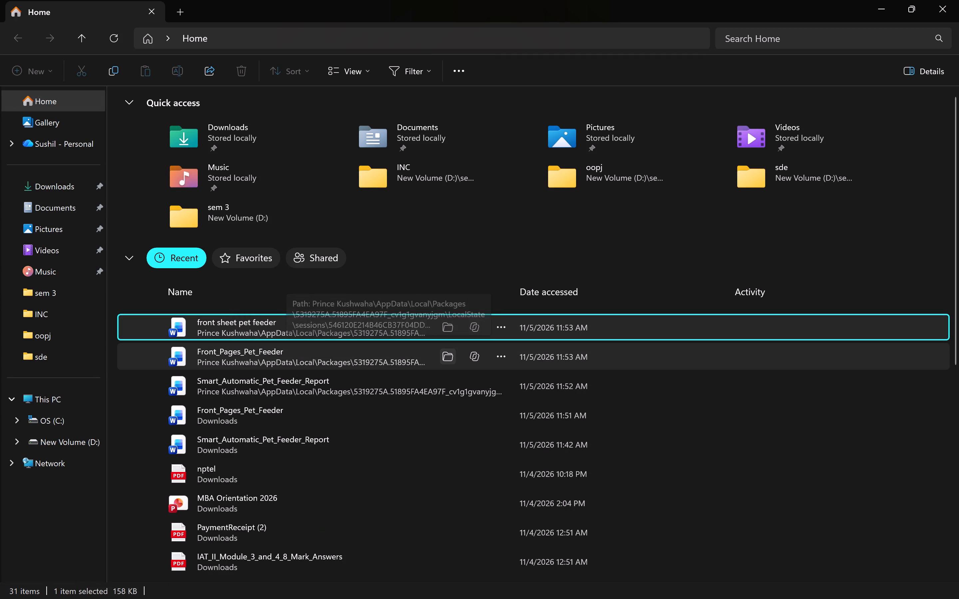
pyautogui.click(450, 353)
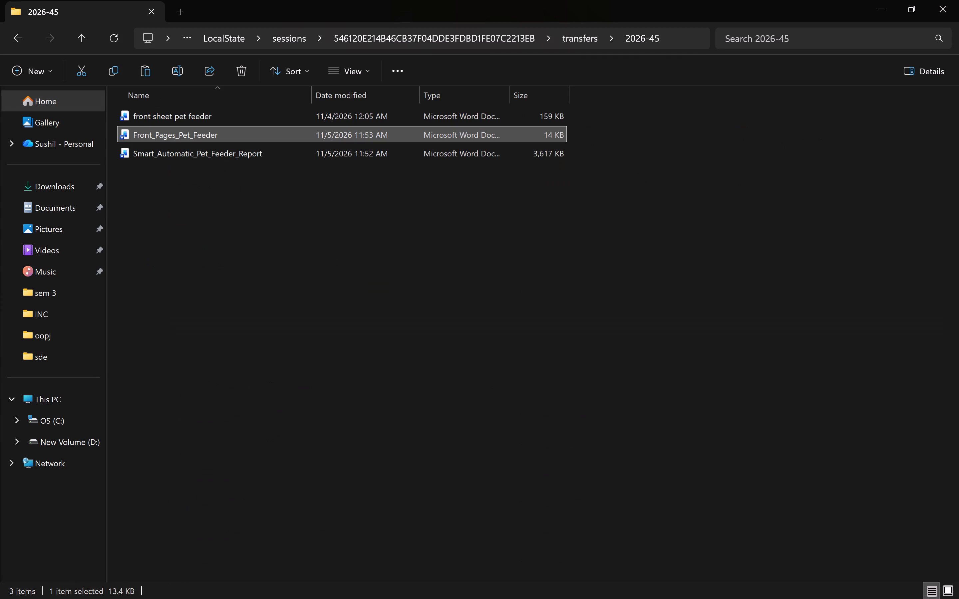
pyautogui.click(212, 128)
pyautogui.press('Delete')
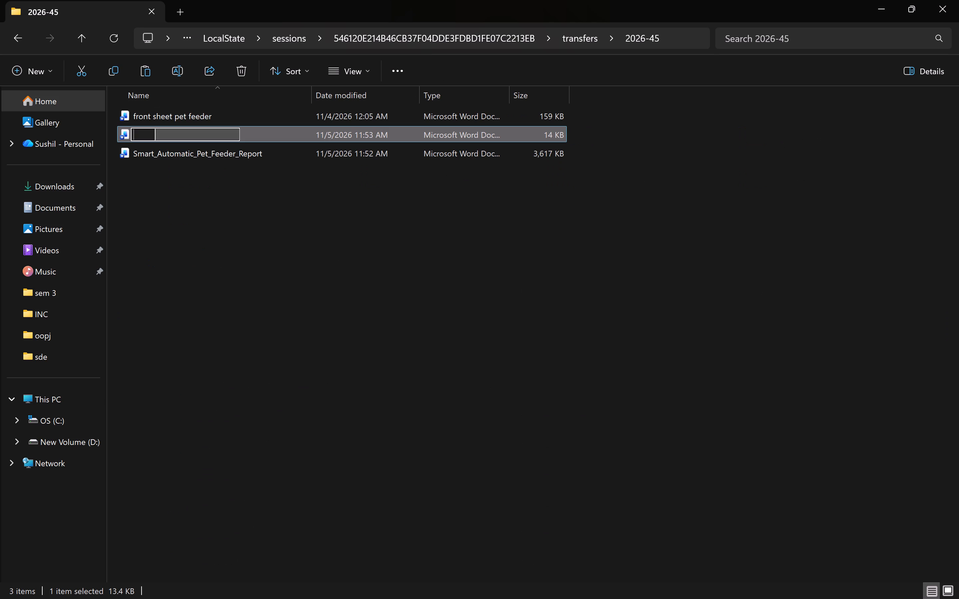
pyautogui.press('Escape')
pyautogui.press('Delete')
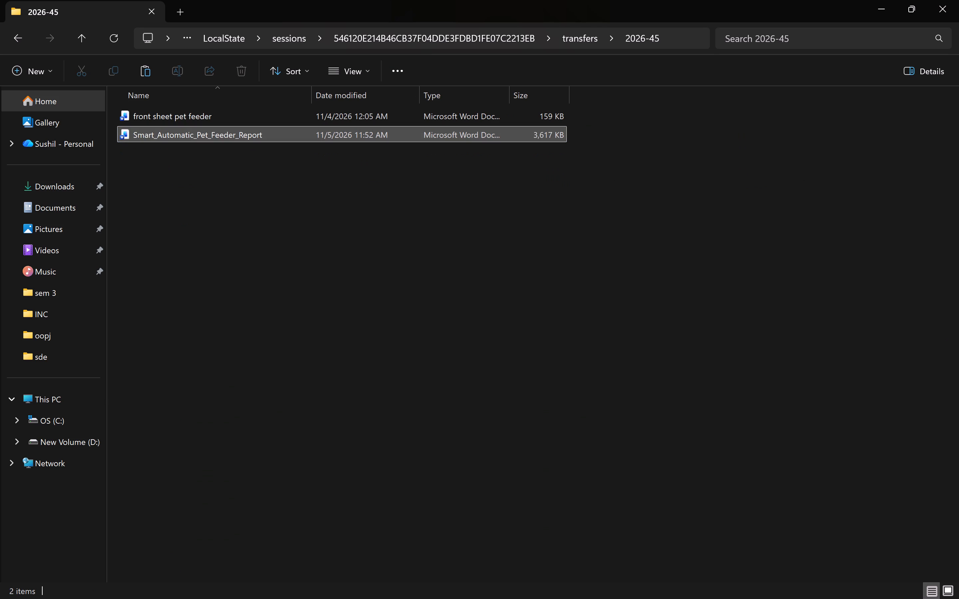
# Switch to the protected Smart_Automatic_Pet_Feeder_Report in Word and browse the other open windows.
pyautogui.hotkey('alt', 'Tab')
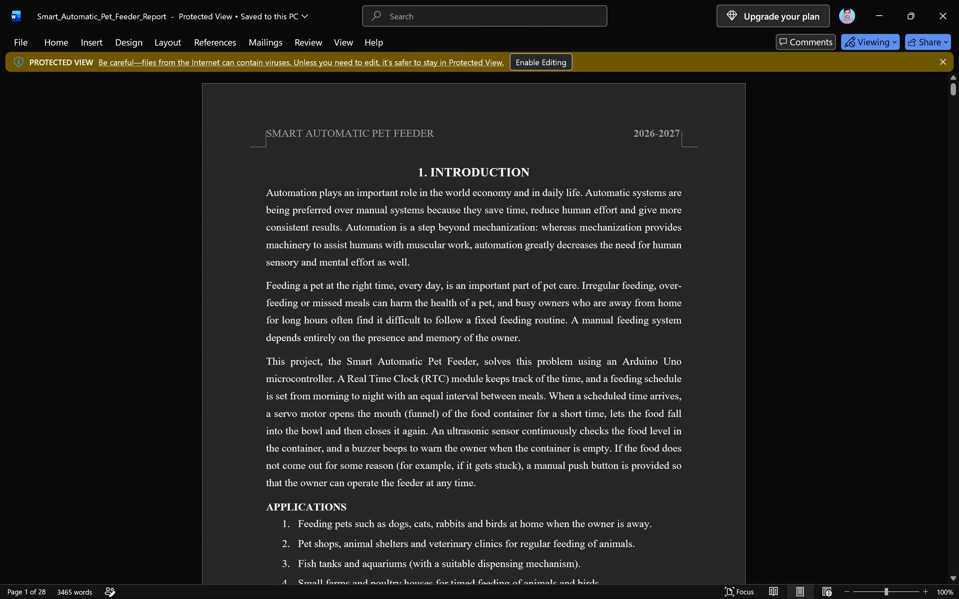
pyautogui.hotkey('alt', 'Tab')
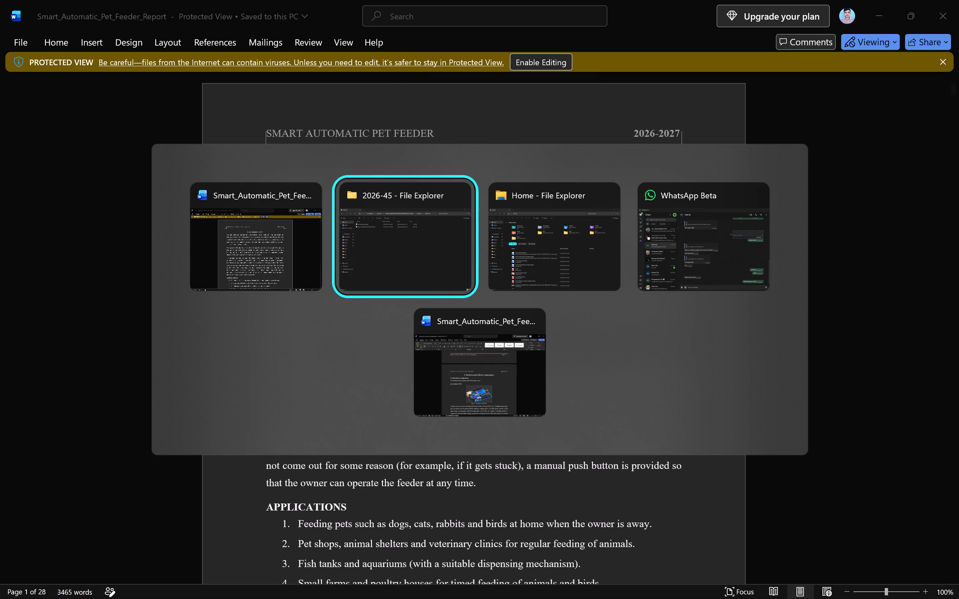
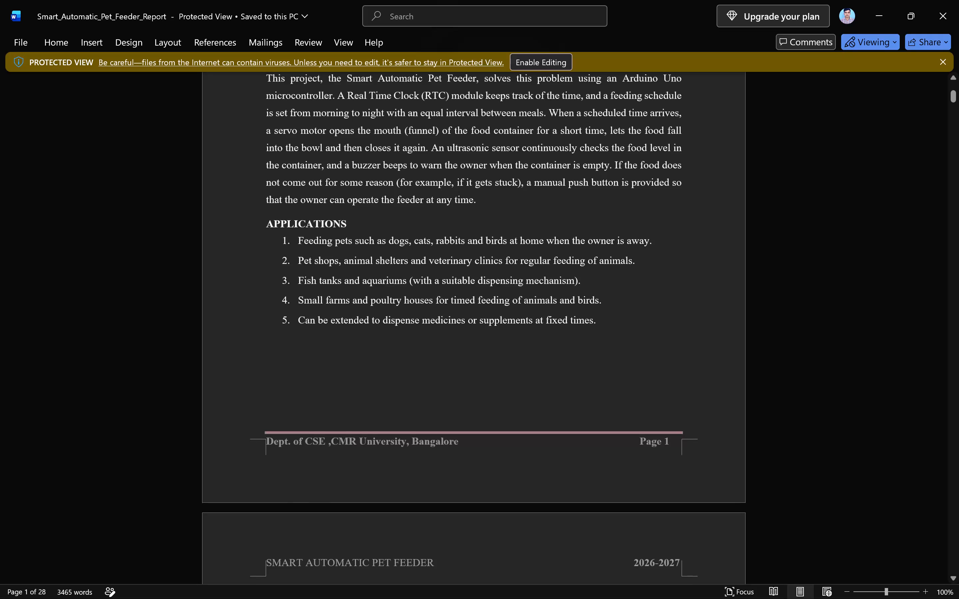
# Capture a screen snip of the page 1 footer area containing the "Dept. of CSE ,CMR University, Bangalore" line.
pyautogui.press('shift+super+s')
pyautogui.moveTo(221, 365); pyautogui.dragTo(640, 464)
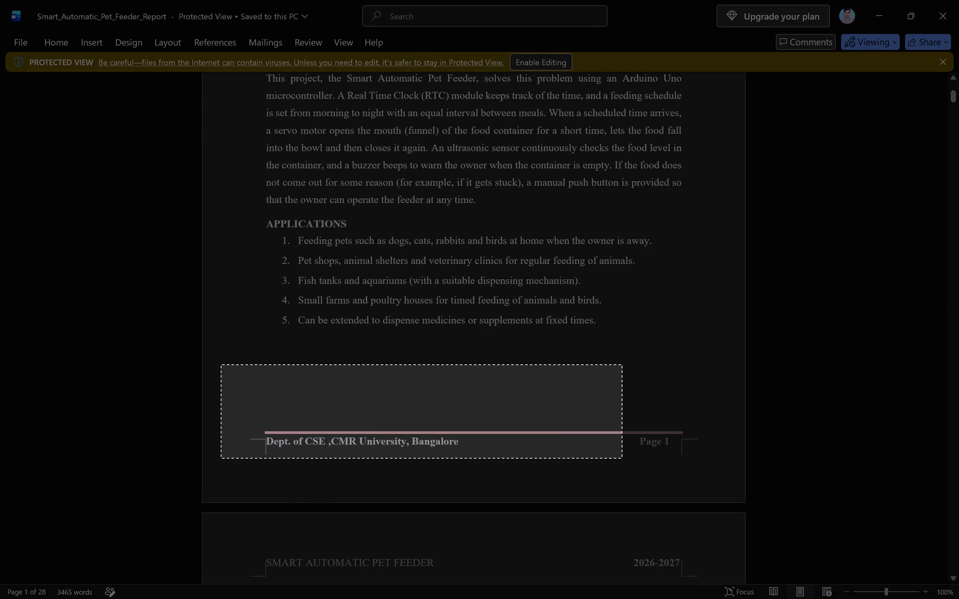
# Extend the snip area across the page 1 footer to include the "Page 1" number and finish the capture.
pyautogui.moveTo(640, 464); pyautogui.dragTo(750, 494)
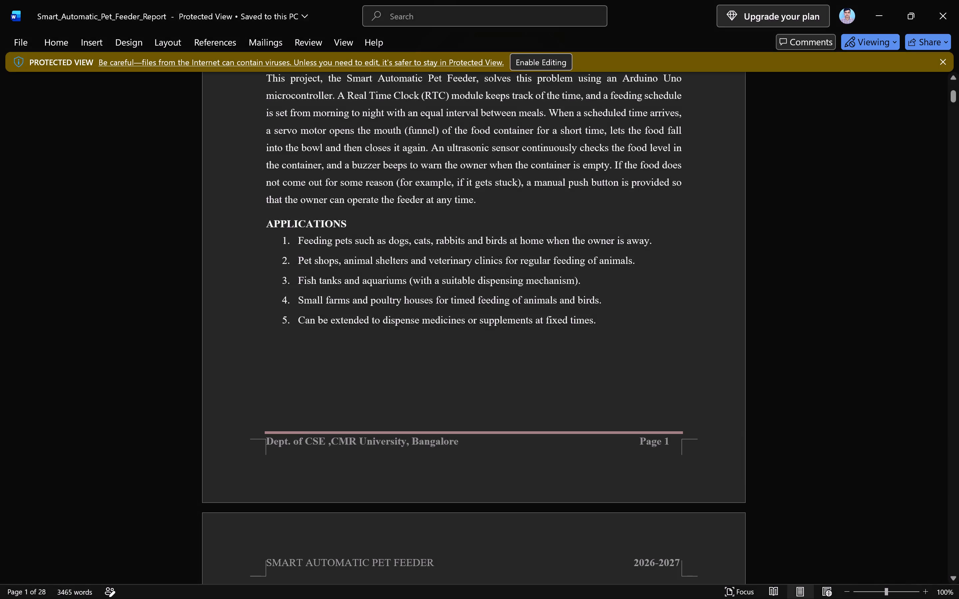
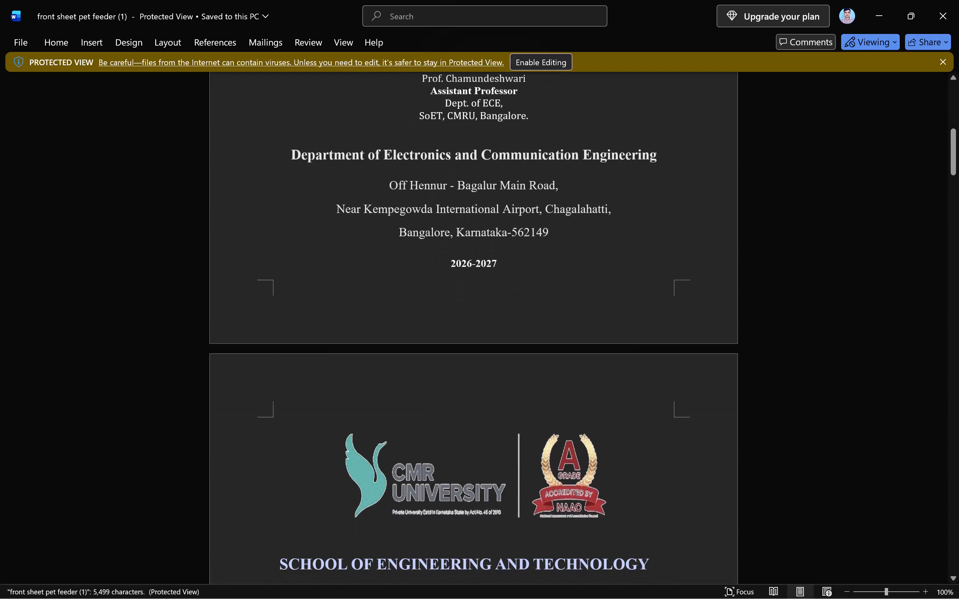
# Look through the certificate, acknowledgement and declaration pages of the front sheet pet feeder (1) document, and return to the Smart_Automatic_Pet_Feeder_Report.
pyautogui.scroll(-3, 740, 328)
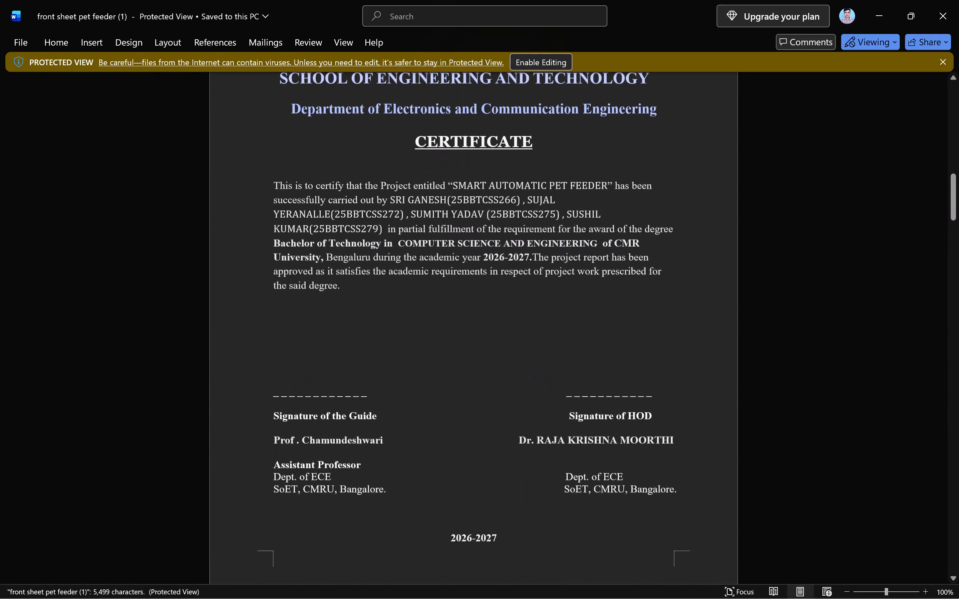
pyautogui.scroll(-2, 740, 328)
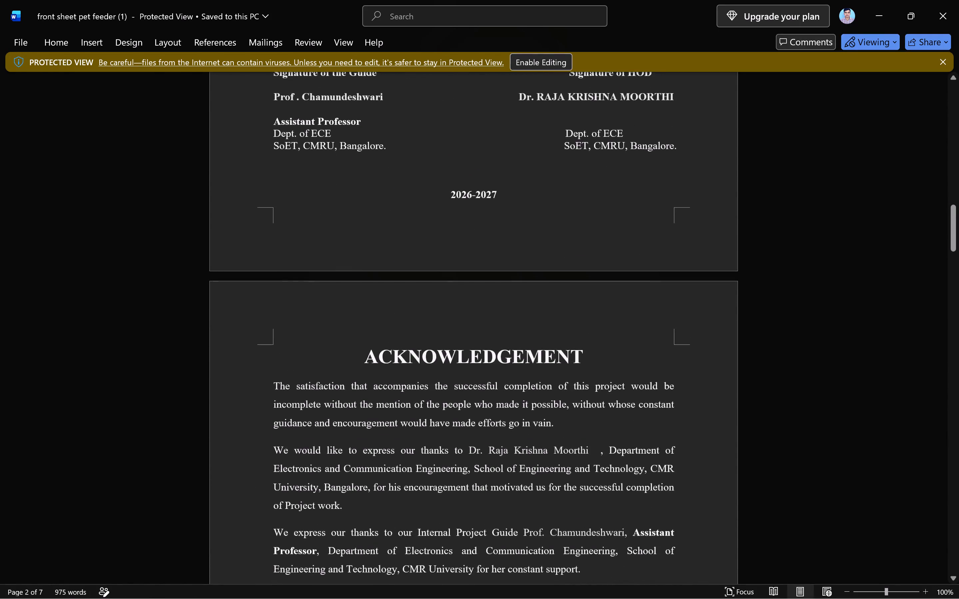
pyautogui.scroll(-3, 762, 277)
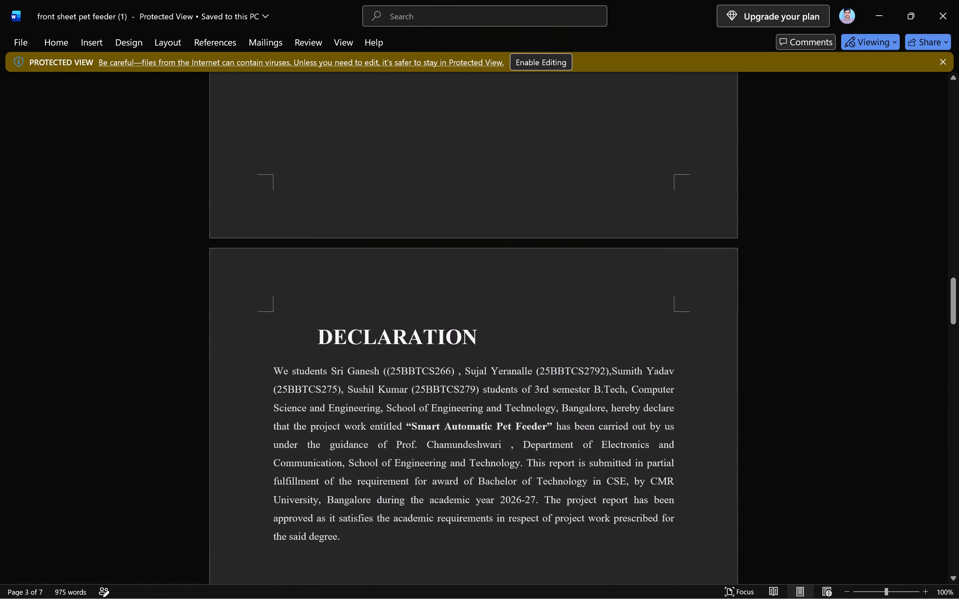
pyautogui.hotkey('alt', 'Tab')
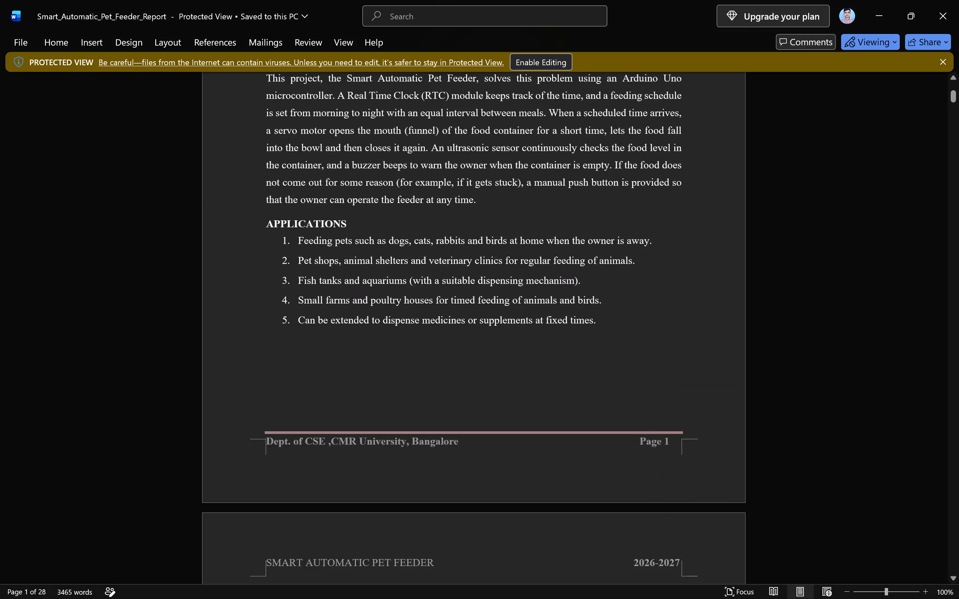
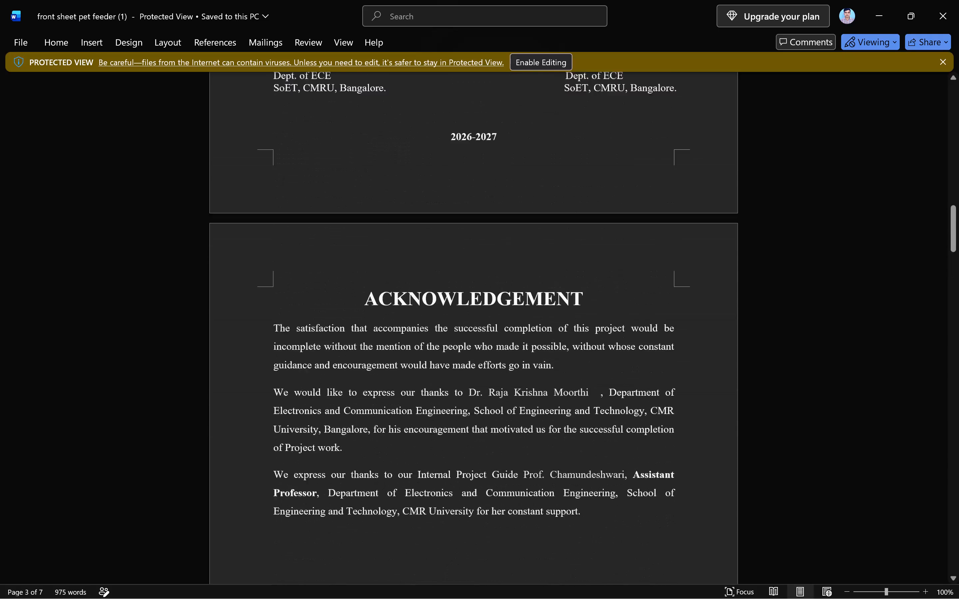
# Check the guide's name on the certificate and Acknowledgement pages, and enable editing of the front sheet document.
pyautogui.scroll(1, 530, 467)
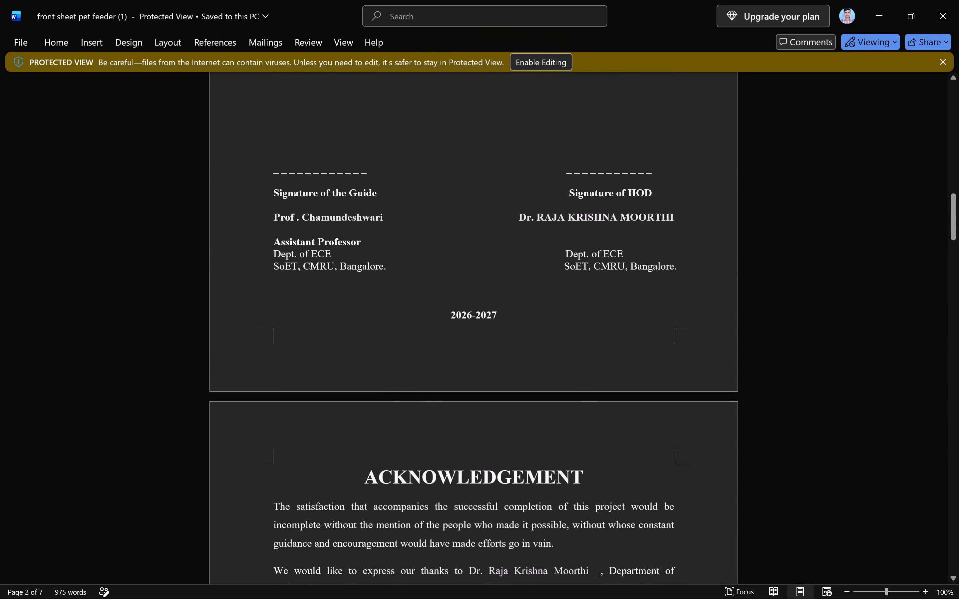
pyautogui.doubleClick(354, 210)
pyautogui.tripleClick(338, 219)
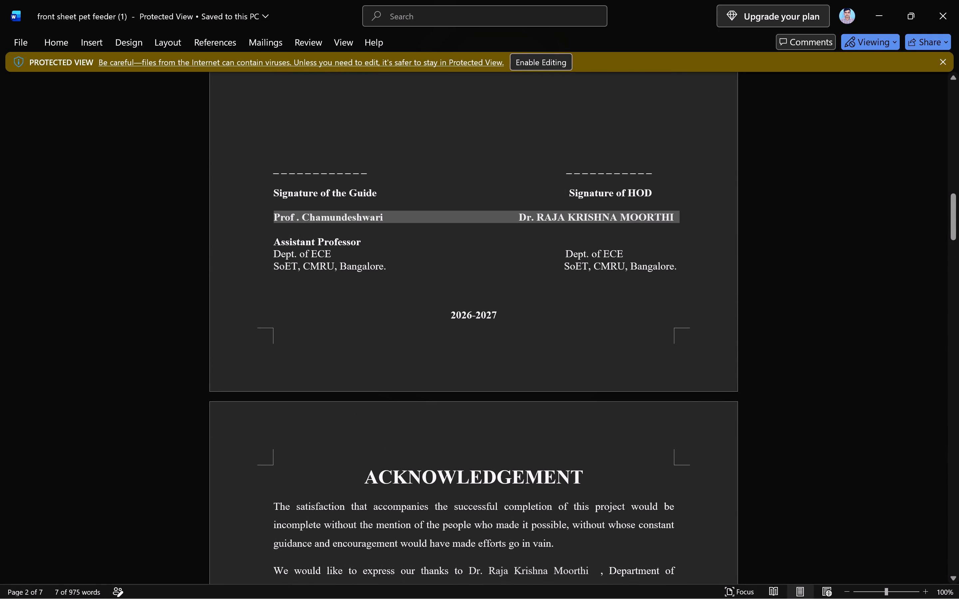
pyautogui.click(338, 219)
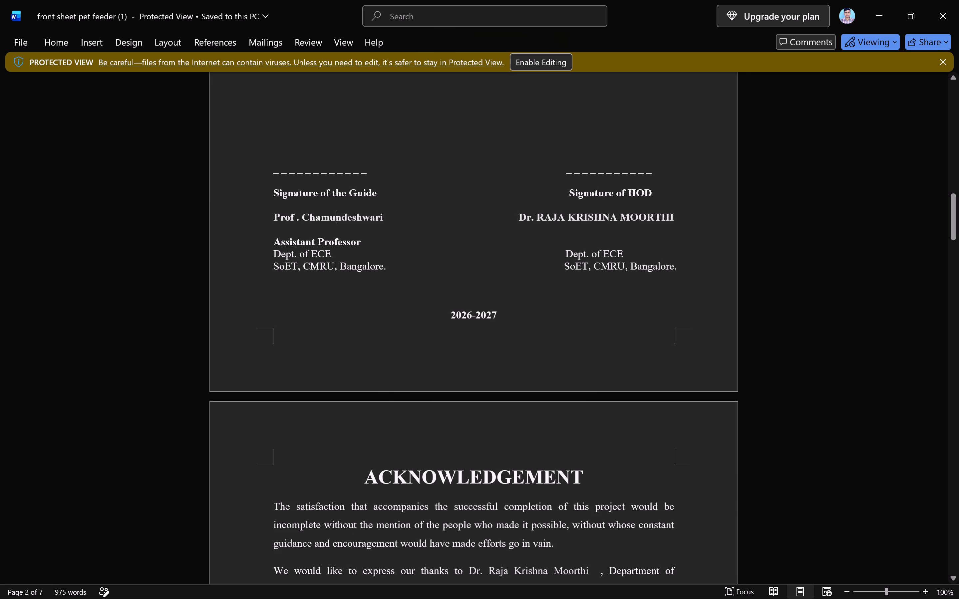
pyautogui.scroll(-1, 338, 219)
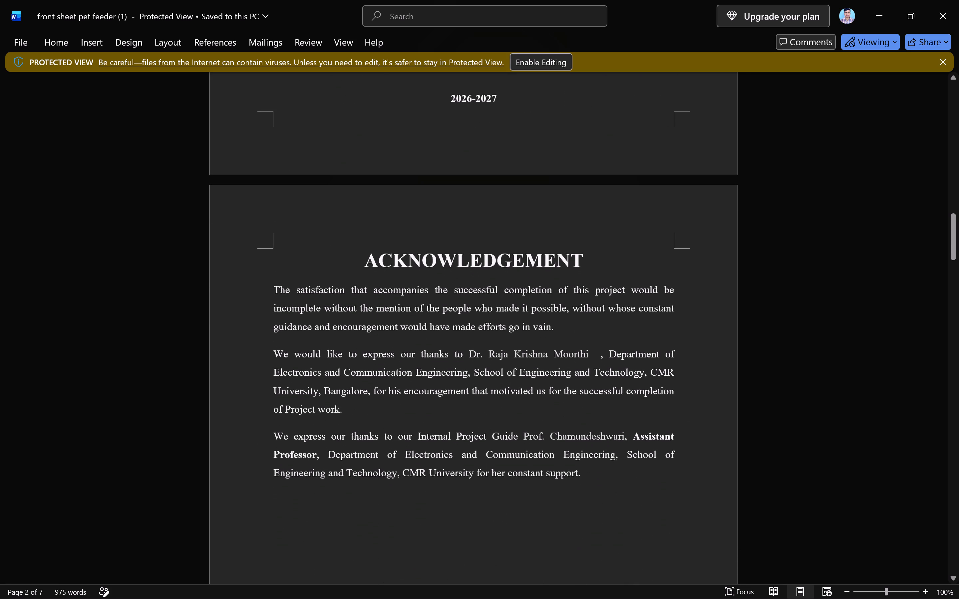
pyautogui.moveTo(622, 435); pyautogui.dragTo(569, 437)
pyautogui.click(550, 66)
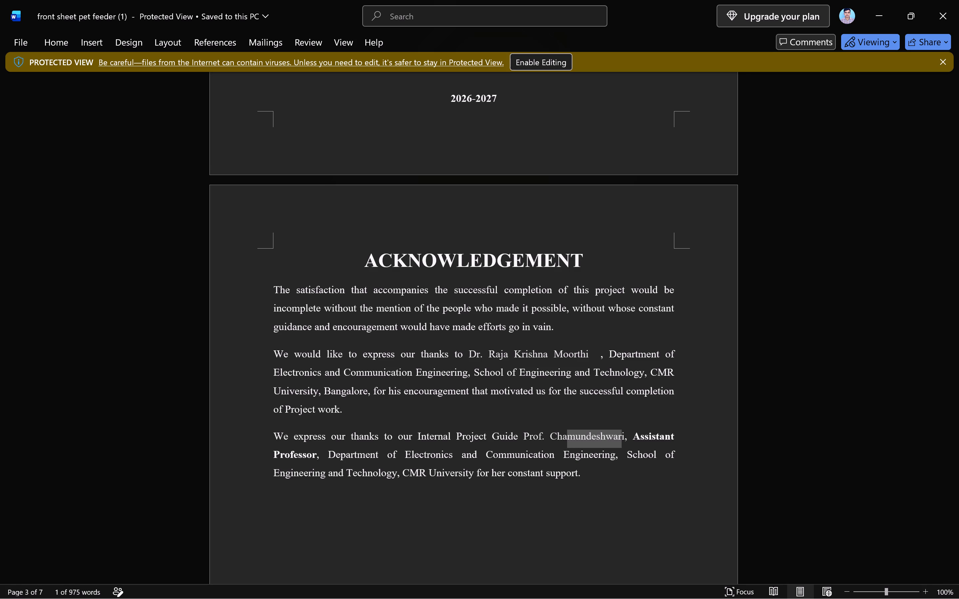
# Make the internal project guide's name, including the "Prof." title, bold in the last Acknowledgement paragraph.
pyautogui.scroll(-1, 574, 393)
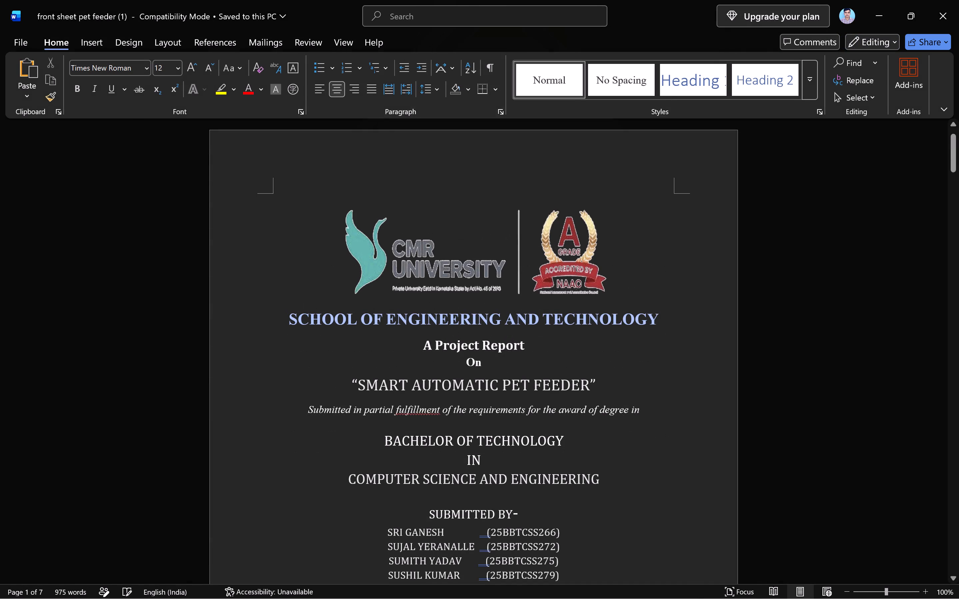
pyautogui.scroll(-4, 574, 393)
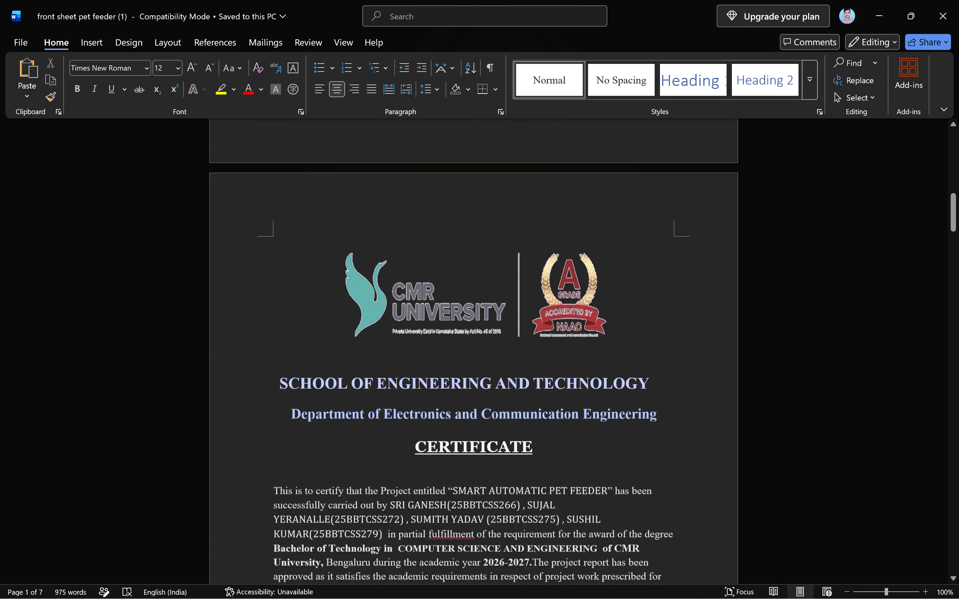
pyautogui.scroll(-4, 574, 393)
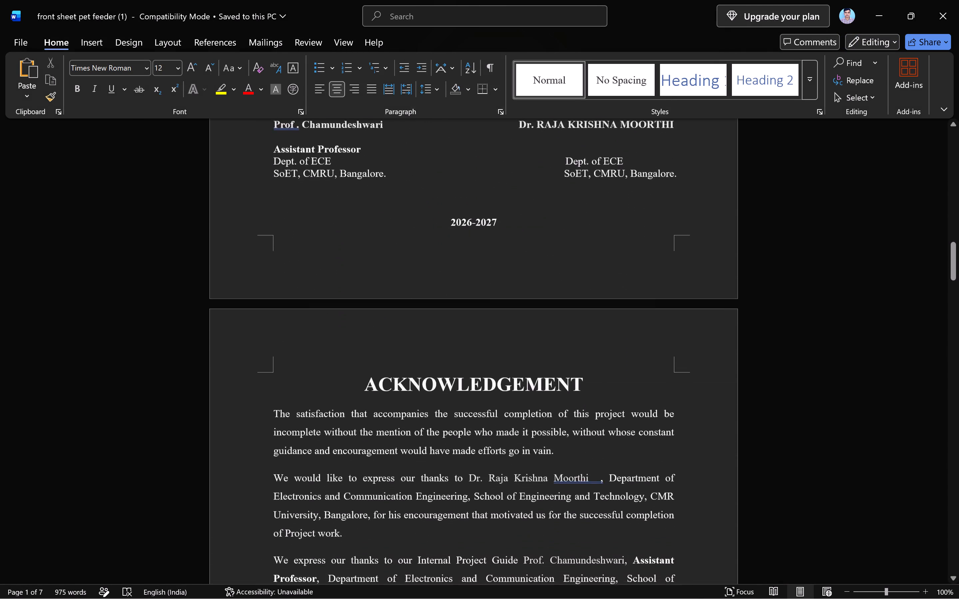
pyautogui.scroll(-1, 574, 393)
pyautogui.click(523, 390)
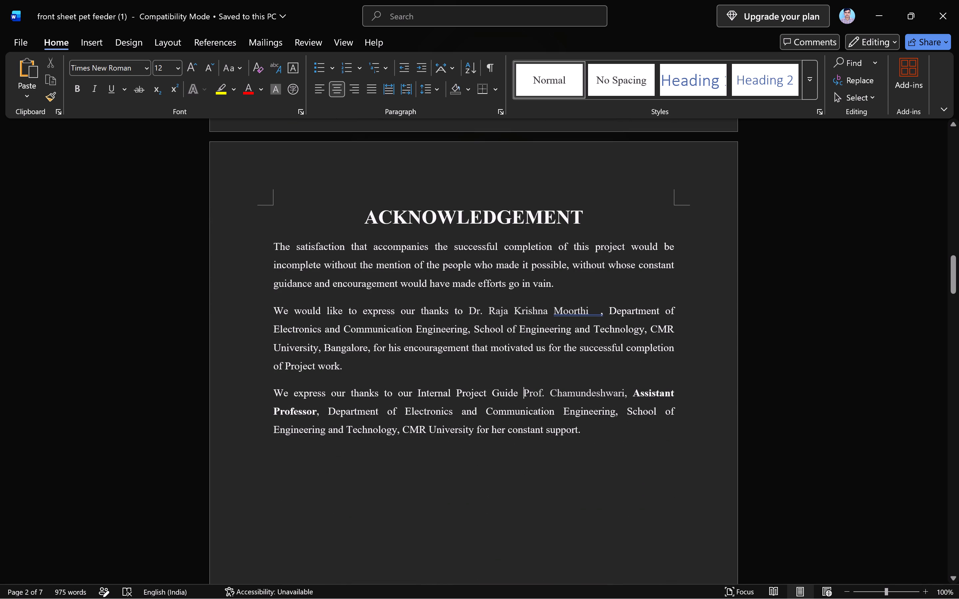
pyautogui.hotkey('shift', 'Right')
pyautogui.hotkey('shift', 'Right')
pyautogui.hotkey('shift', 'Right')
pyautogui.hotkey('shift', 'Right')
pyautogui.hotkey('shift', 'Right')
pyautogui.hotkey('shift', 'Right')
pyautogui.hotkey('shift', 'Right')
pyautogui.hotkey('shift', 'Right')
pyautogui.hotkey('shift', 'Right')
pyautogui.hotkey('shift', 'Right')
pyautogui.hotkey('shift', 'Right')
pyautogui.hotkey('shift', 'Right')
pyautogui.hotkey('shift', 'Right')
pyautogui.hotkey('shift', 'Right')
pyautogui.hotkey('shift', 'Right')
pyautogui.hotkey('shift', 'Right')
pyautogui.hotkey('shift', 'Right')
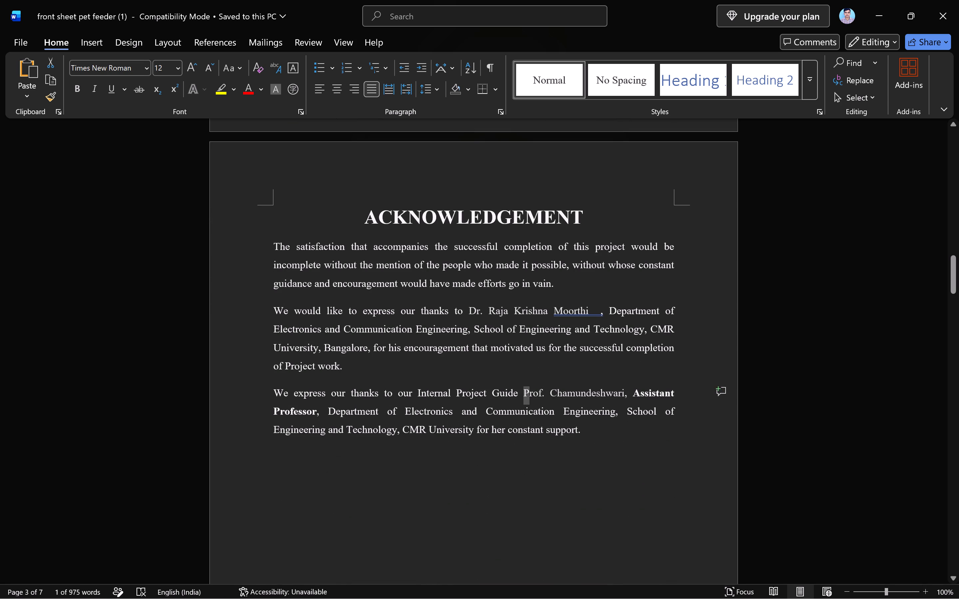
pyautogui.hotkey('shift', 'Right')
pyautogui.hotkey('shift', 'Right')
pyautogui.hotkey('shift', 'Right')
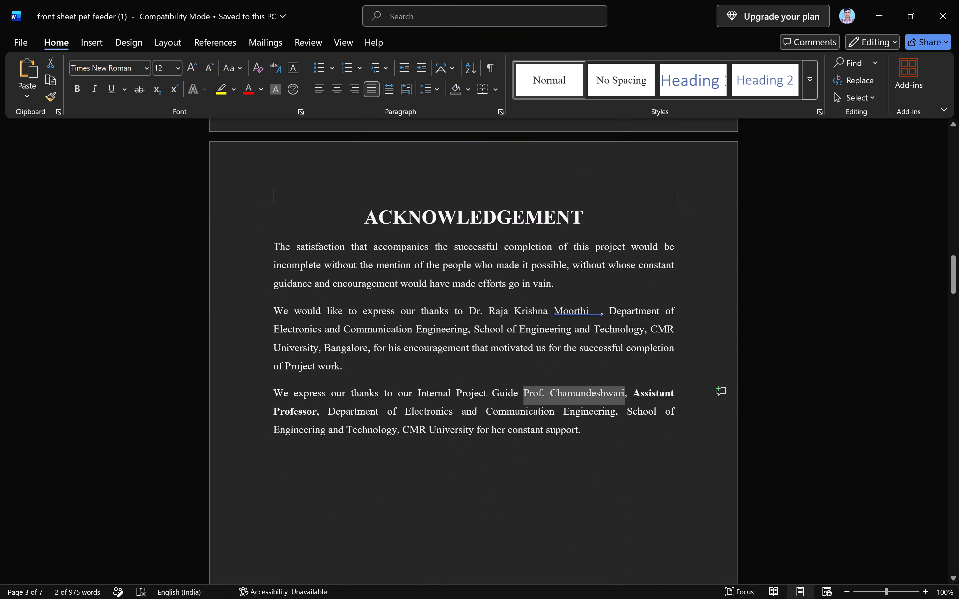
pyautogui.hotkey('shift', 'Right')
pyautogui.hotkey('shift', 'Down')
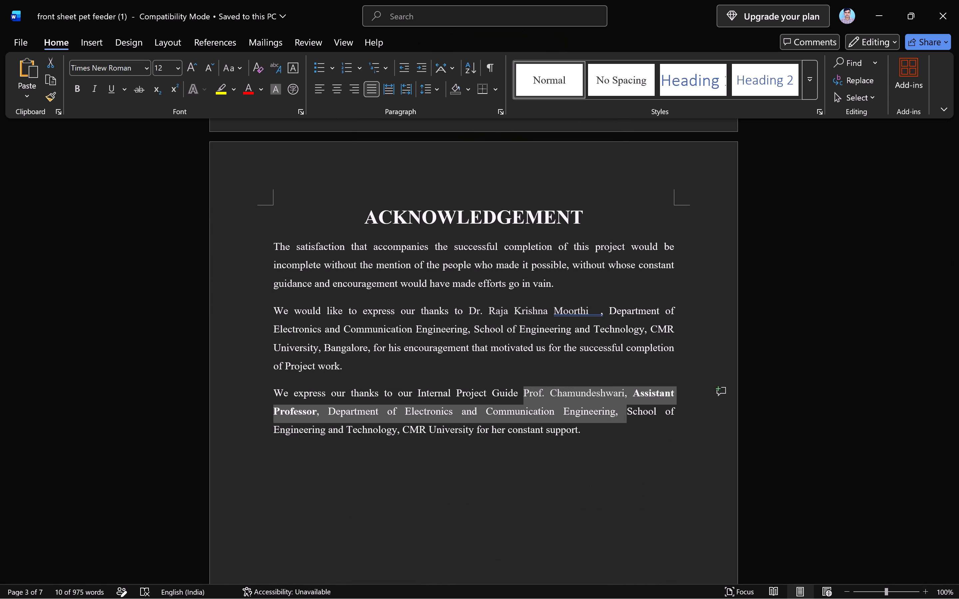
pyautogui.hotkey('shift', 'Up')
pyautogui.hotkey('shift', 'Left')
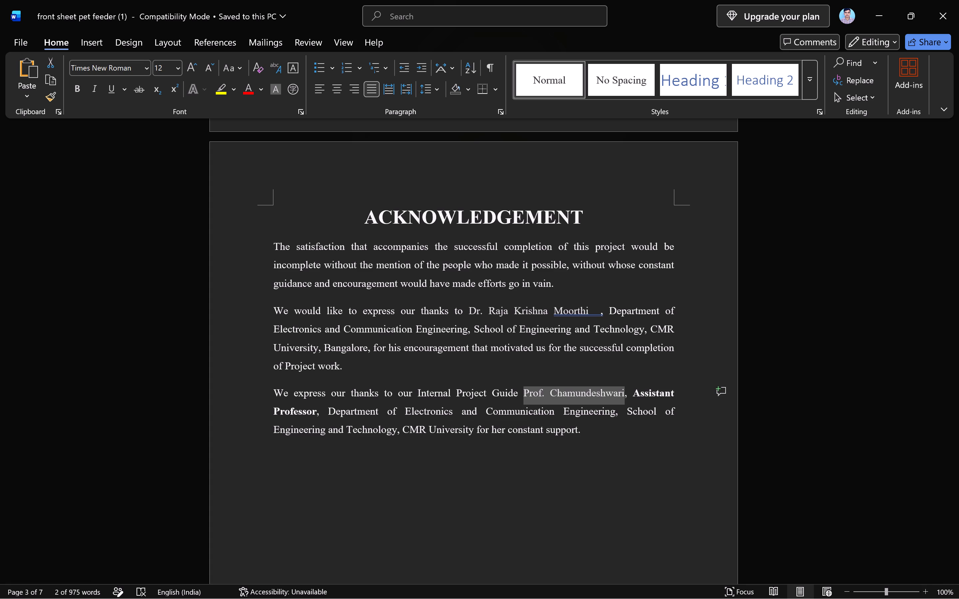
pyautogui.hotkey('ctrl', 'b')
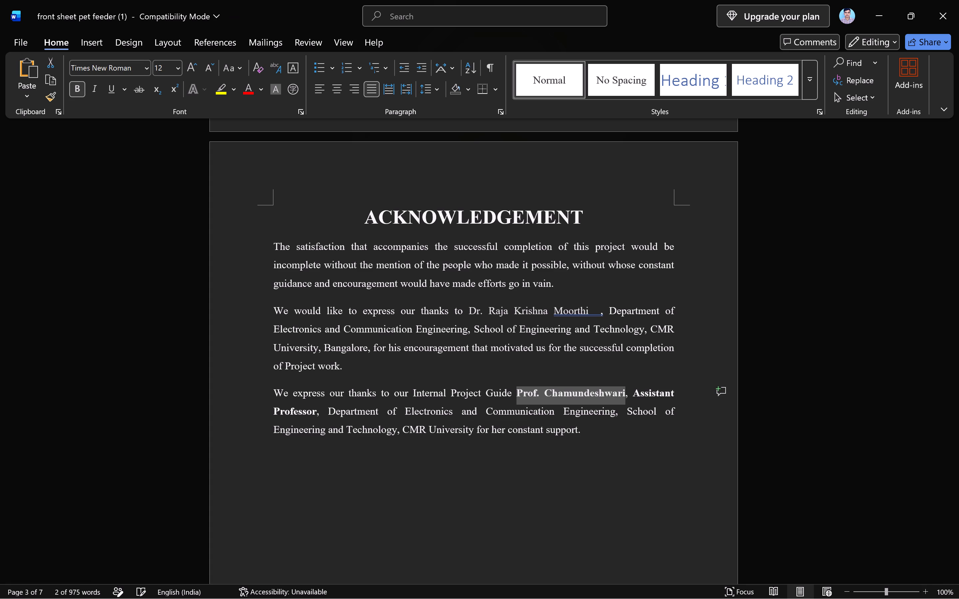
# Delete the space between the first two parts of the thanked doctor's name in the second Acknowledgement paragraph.
pyautogui.press('Up')
pyautogui.press('Up')
pyautogui.press('Up')
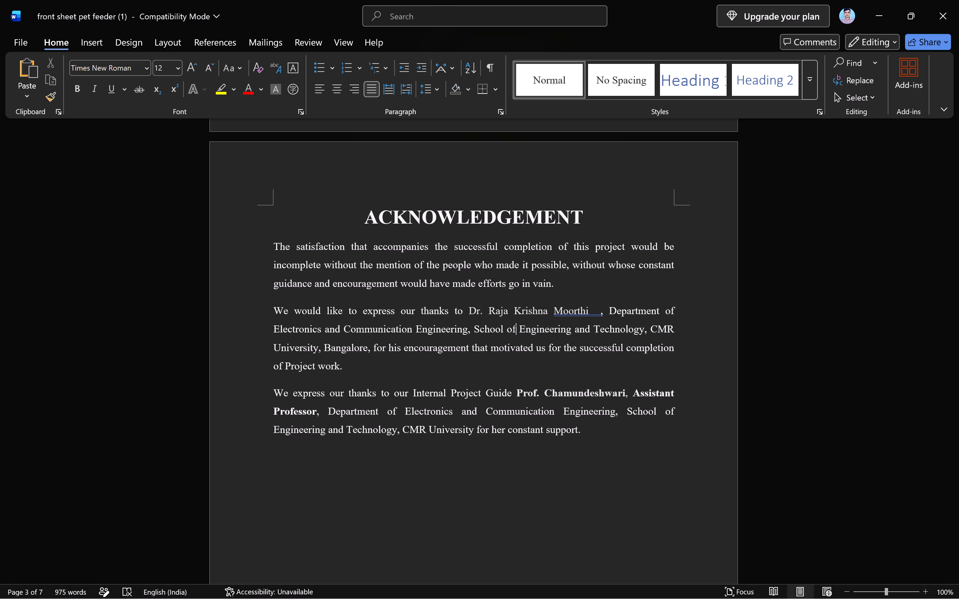
pyautogui.press('Up')
pyautogui.press('BackSpace')
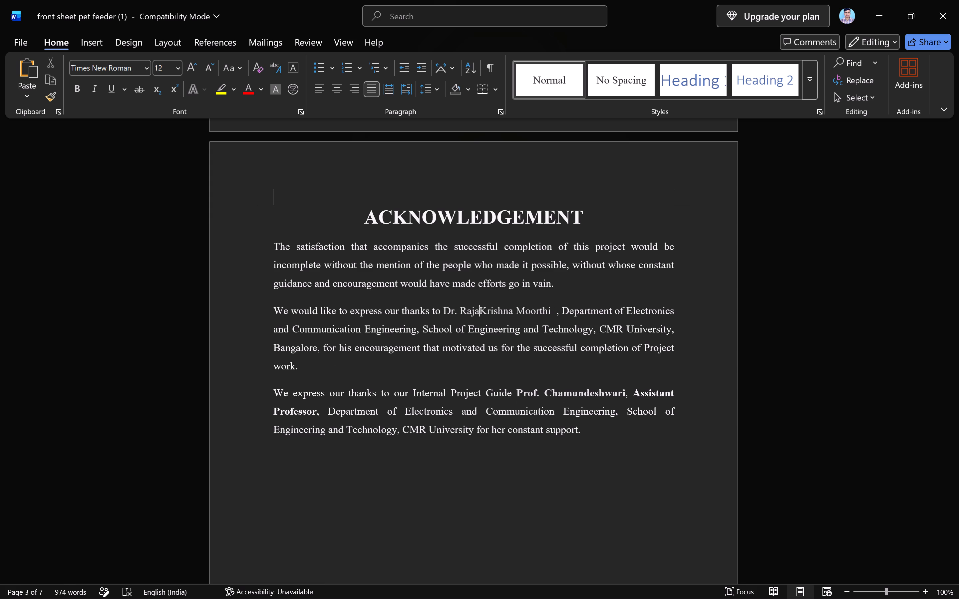
# Make the thanked doctor's full name, including the "Dr." title, bold in the second Acknowledgement paragraph.
pyautogui.press('Left')
pyautogui.press('Left')
pyautogui.press('Left')
pyautogui.press('Left')
pyautogui.press('Left')
pyautogui.press('Left')
pyautogui.press('Left')
pyautogui.press('Left')
pyautogui.press('Left')
pyautogui.press('Right')
pyautogui.hotkey('shift', 'Right')
pyautogui.hotkey('shift', 'Right')
pyautogui.hotkey('shift', 'Right')
pyautogui.hotkey('shift', 'Right')
pyautogui.hotkey('shift', 'Right')
pyautogui.hotkey('shift', 'Right')
pyautogui.hotkey('shift', 'Right')
pyautogui.hotkey('shift', 'Right')
pyautogui.hotkey('shift', 'Right')
pyautogui.hotkey('shift', 'Right')
pyautogui.hotkey('shift', 'Right')
pyautogui.hotkey('shift', 'Right')
pyautogui.hotkey('shift', 'Right')
pyautogui.hotkey('shift', 'Right')
pyautogui.hotkey('shift', 'Right')
pyautogui.hotkey('shift', 'Right')
pyautogui.hotkey('shift', 'Right')
pyautogui.hotkey('shift', 'Right')
pyautogui.hotkey('shift', 'Right')
pyautogui.hotkey('shift', 'Right')
pyautogui.hotkey('shift', 'Right')
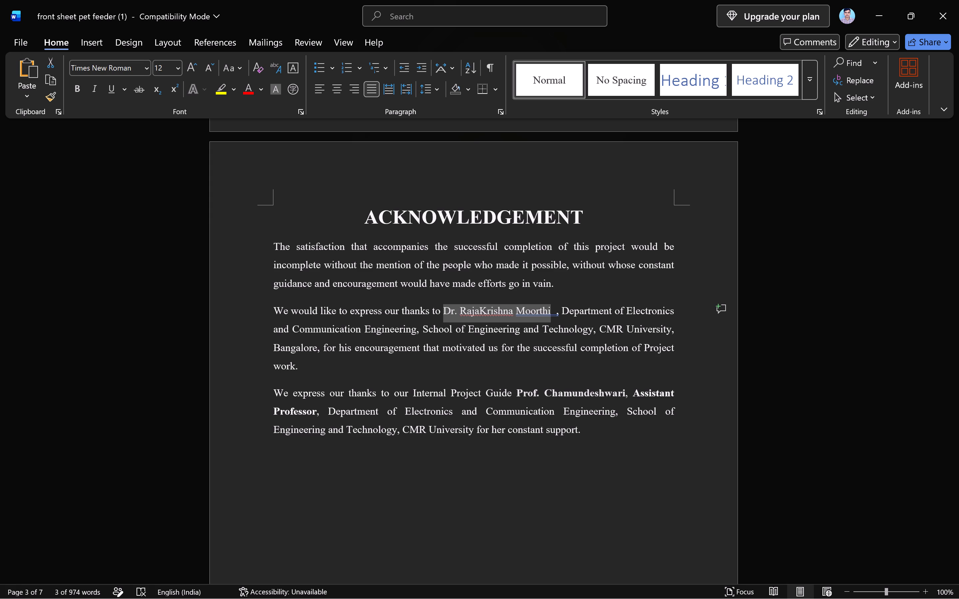
pyautogui.hotkey('shift', 'Right')
pyautogui.hotkey('ctrl', 'b')
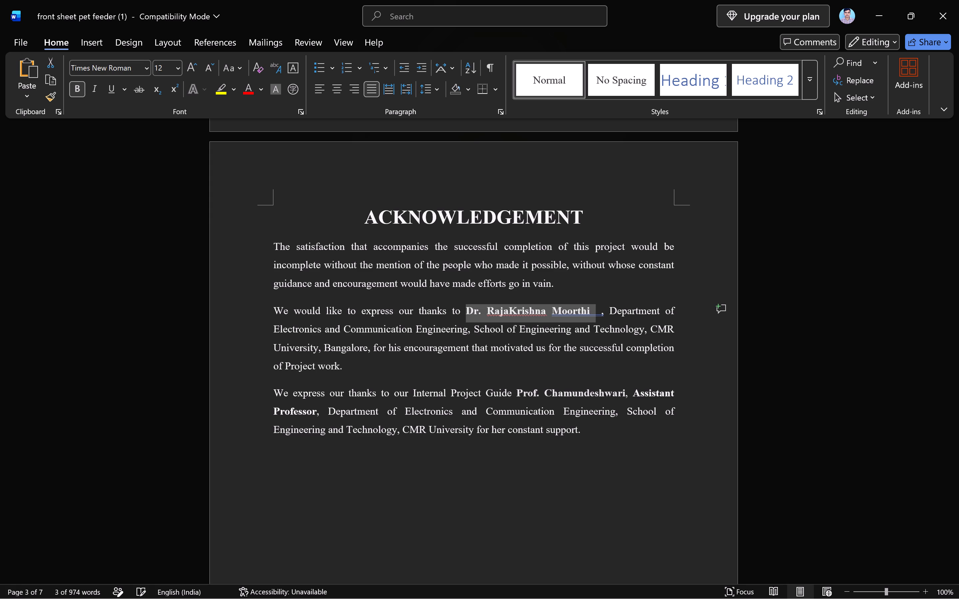
pyautogui.click(842, 384)
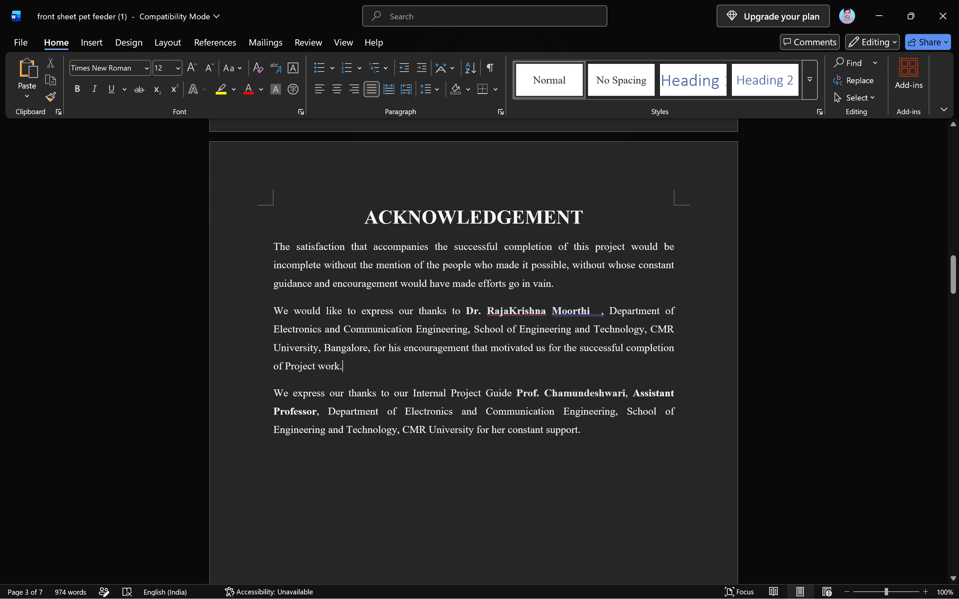
pyautogui.click(842, 384)
# Delete the space before the surname in the doctor's bold name in the second Acknowledgement paragraph.
pyautogui.click(550, 307)
pyautogui.press('BackSpace')
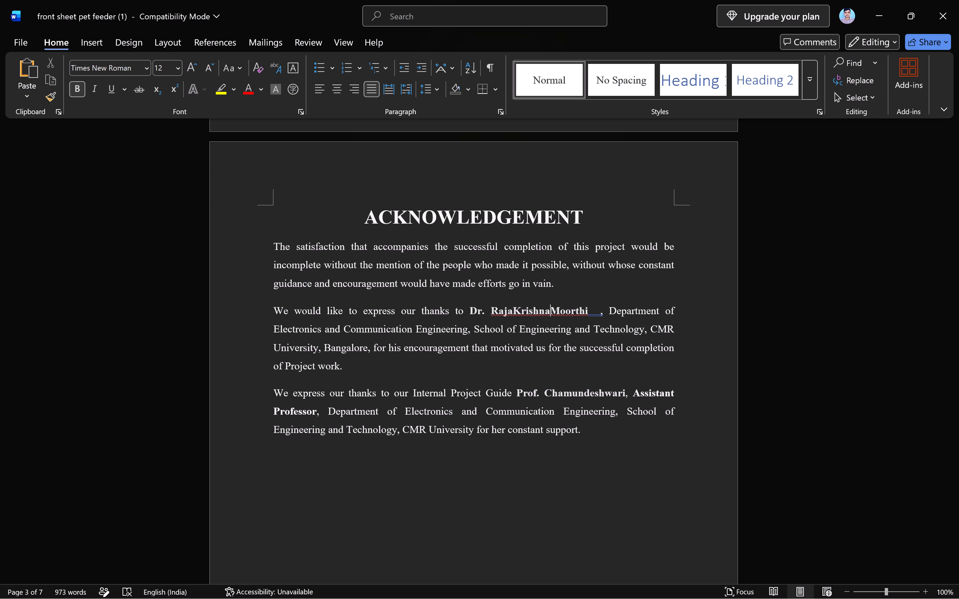
pyautogui.click(805, 387)
# Change the date under the place line on the Declaration page to 05-11-2026.
pyautogui.scroll(-2, 715, 410)
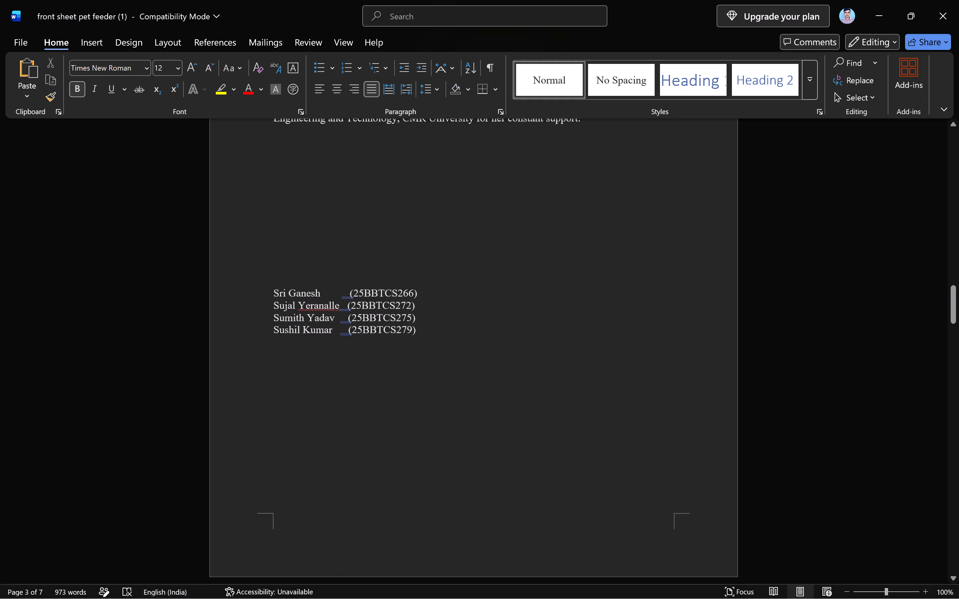
pyautogui.scroll(-2, 715, 410)
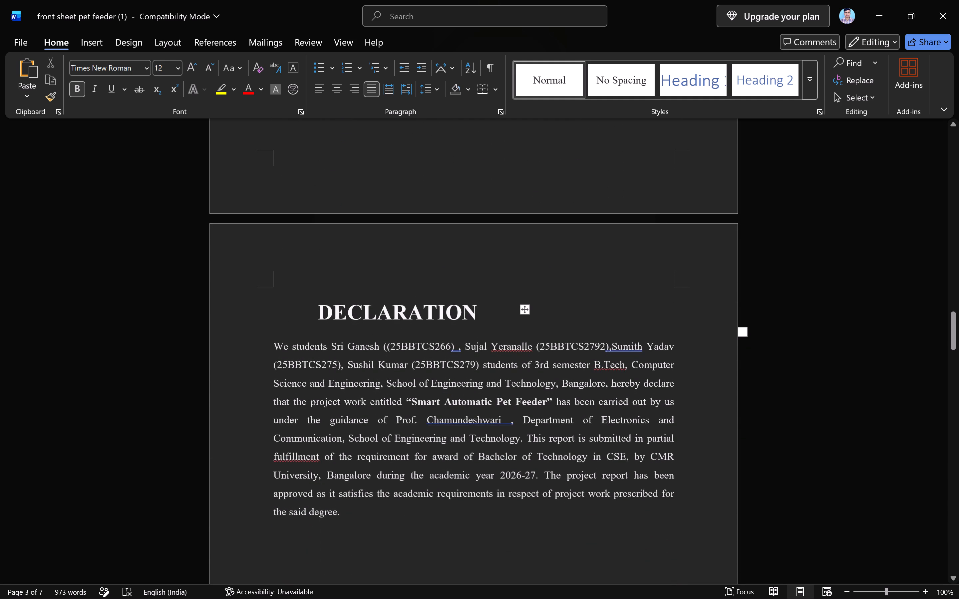
pyautogui.scroll(-3, 715, 410)
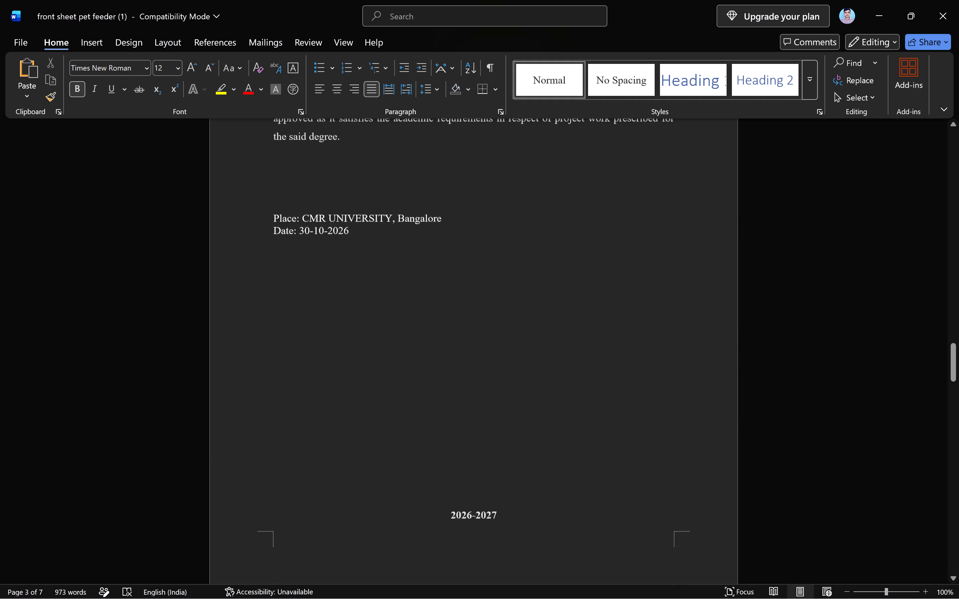
pyautogui.click(303, 220)
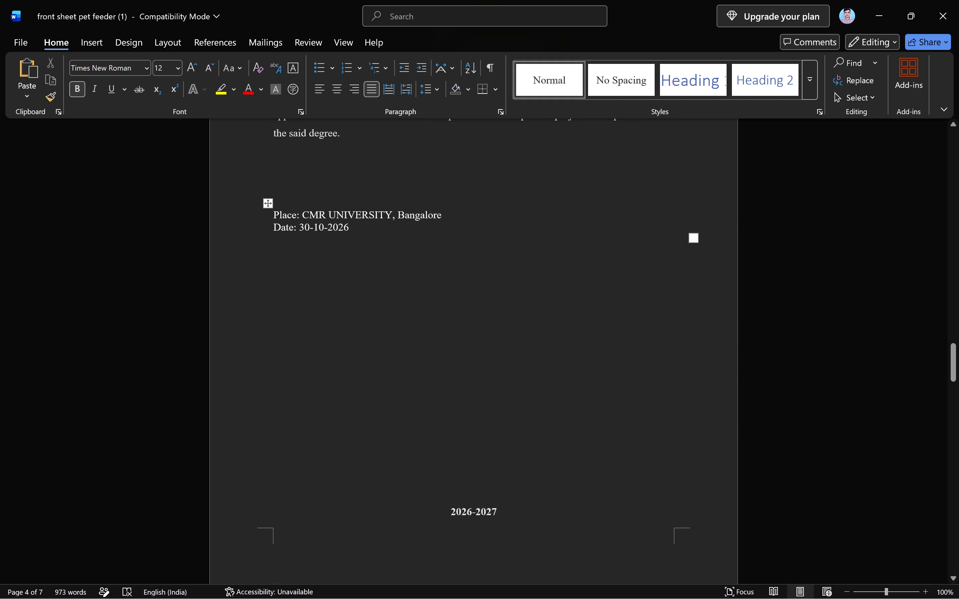
pyautogui.press('Down')
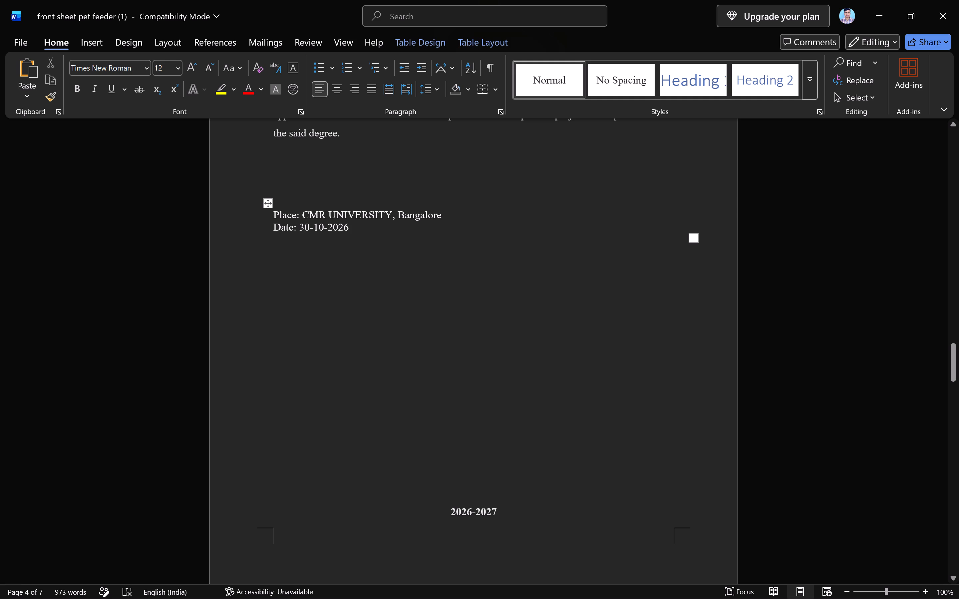
pyautogui.press('Right')
pyautogui.press('Right')
pyautogui.press('Right')
pyautogui.press('Right')
pyautogui.press('BackSpace')
pyautogui.press('1')
pyautogui.press('Left')
pyautogui.press('Left')
pyautogui.press('Left')
pyautogui.press('BackSpace')
pyautogui.press('BackSpace')
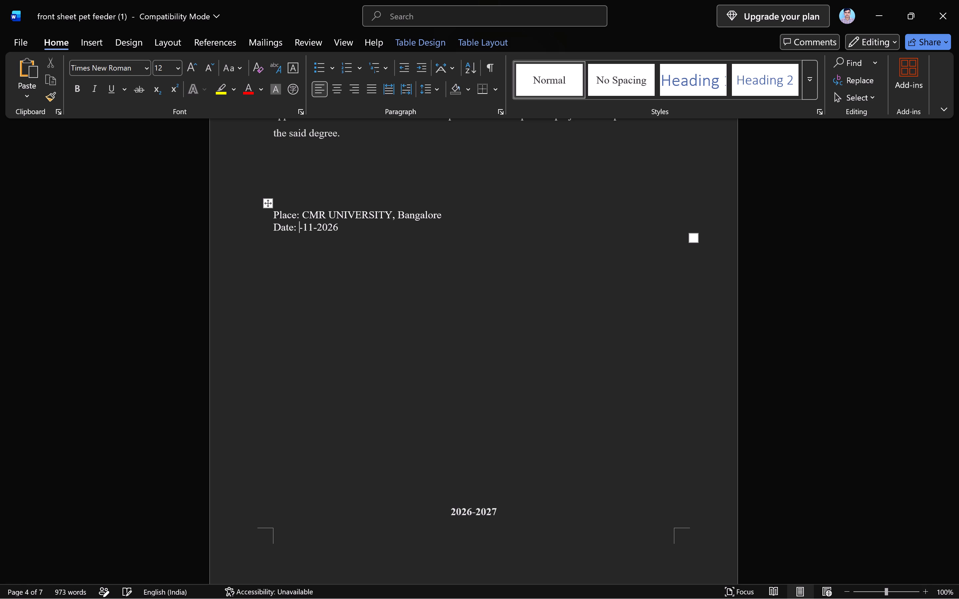
pyautogui.press('0')
pyautogui.press('5')
# Review the front-sheet pages, including the title page, Certificate, Acknowledgement, Declaration and List of Figures.
pyautogui.scroll(2, 426, 330)
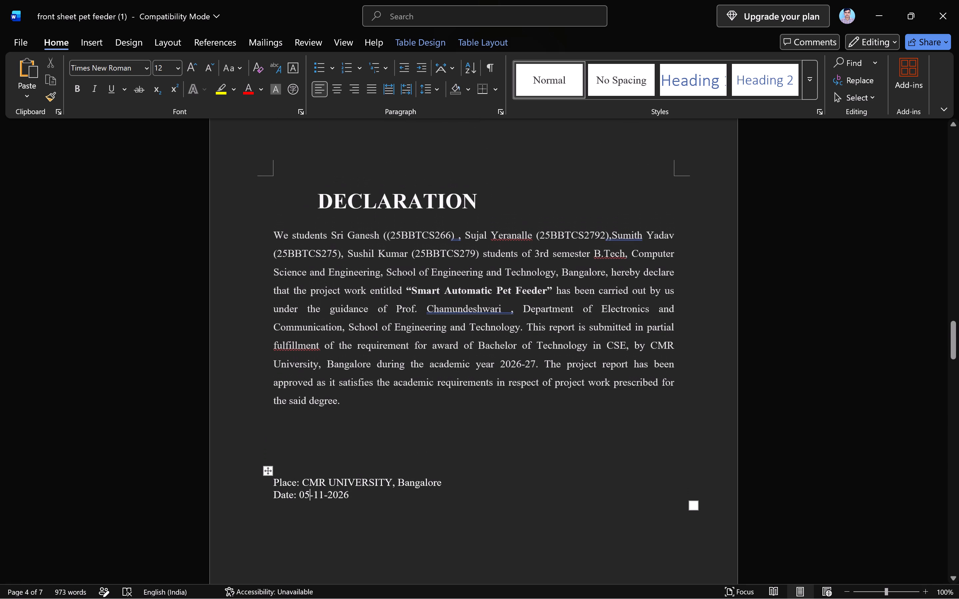
pyautogui.scroll(2, 426, 330)
pyautogui.scroll(-10, 426, 330)
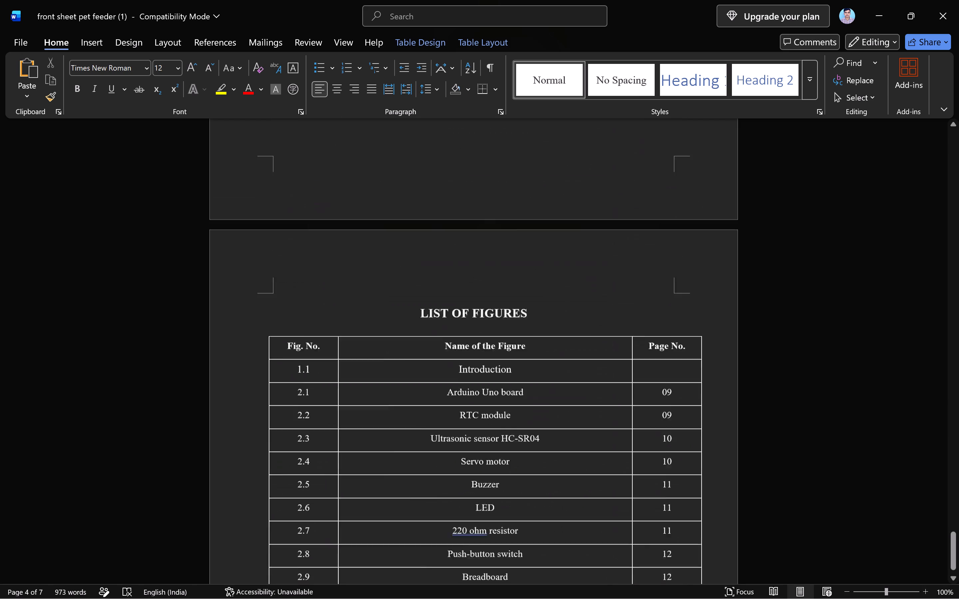
pyautogui.scroll(-11, 426, 330)
pyautogui.scroll(1, 426, 330)
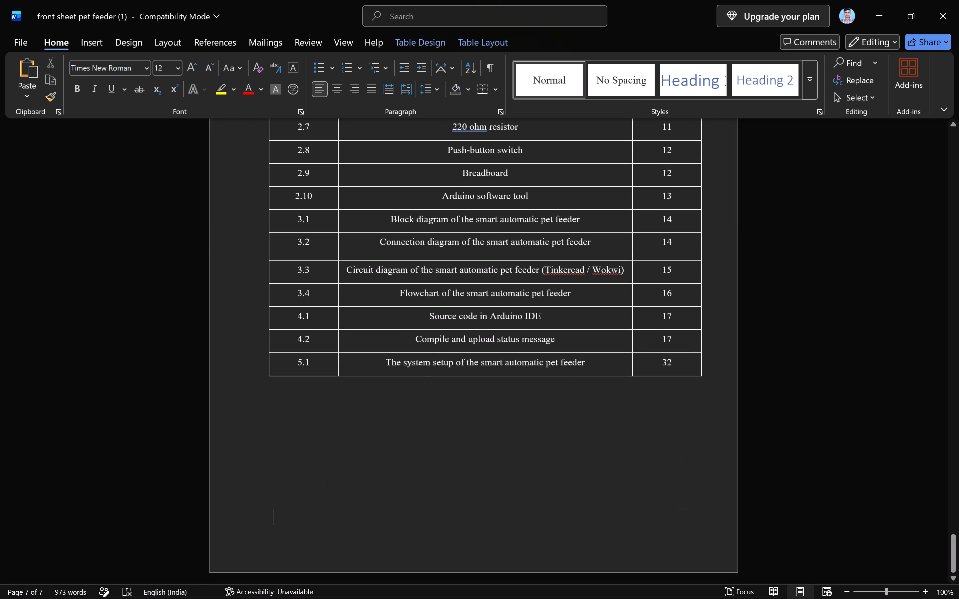
pyautogui.scroll(4, 426, 330)
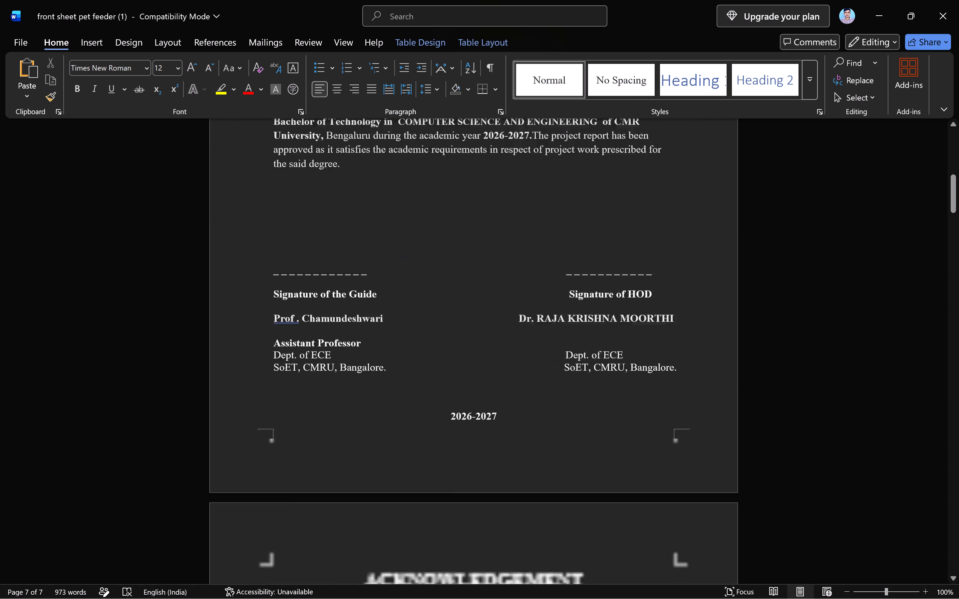
pyautogui.scroll(2, 426, 330)
pyautogui.scroll(-1, 426, 330)
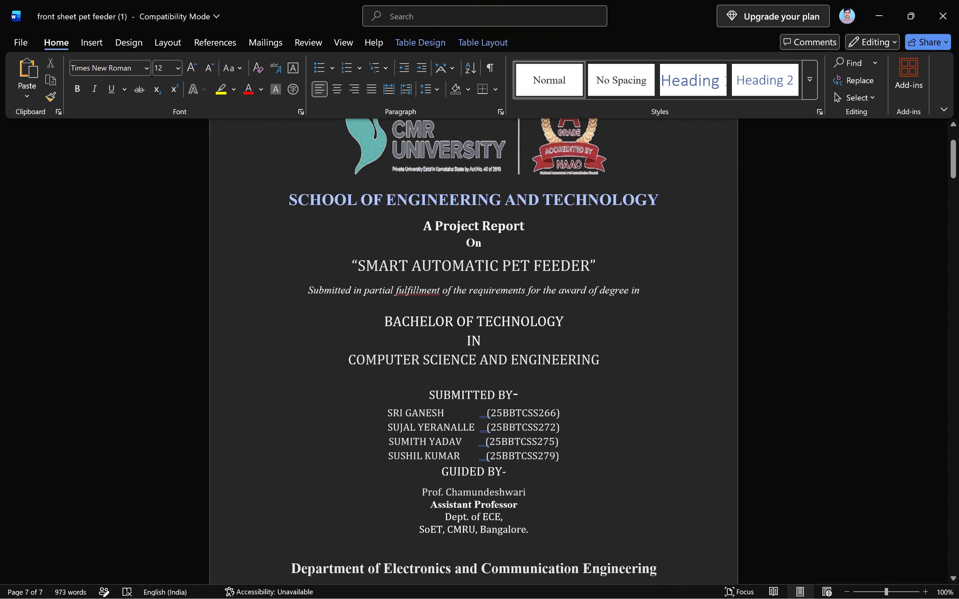
pyautogui.click(426, 330)
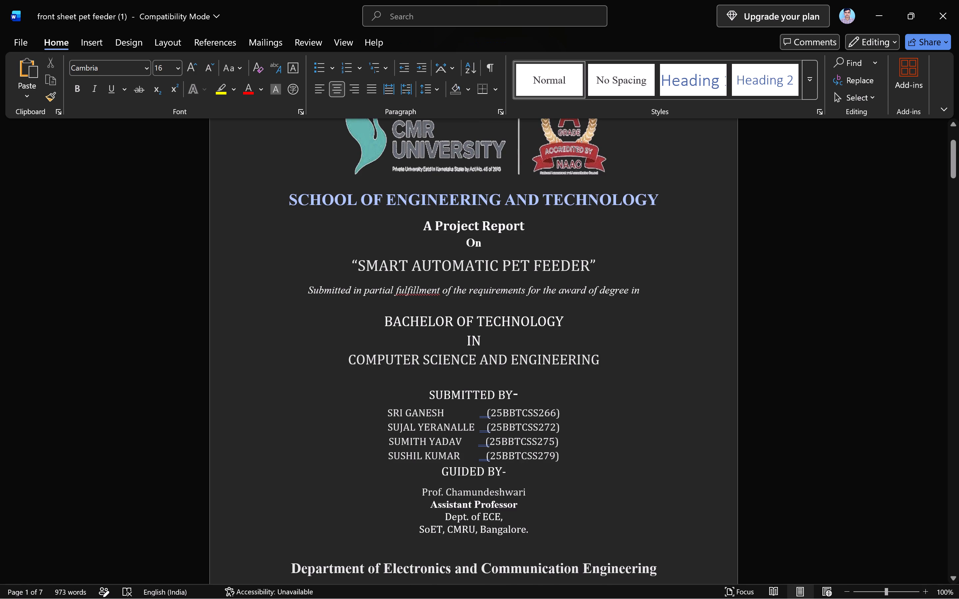
pyautogui.scroll(-4, 426, 330)
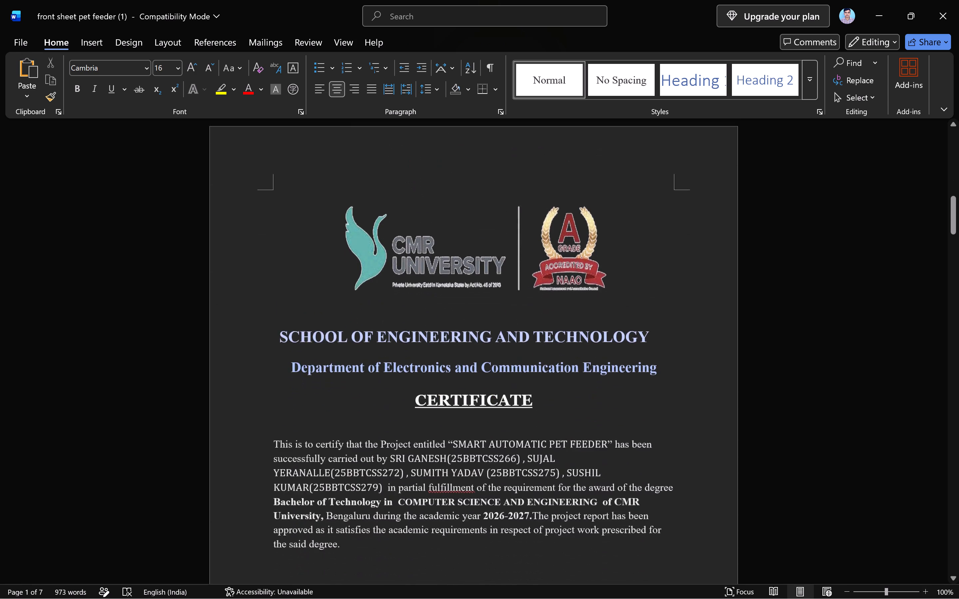
pyautogui.scroll(-5, 426, 330)
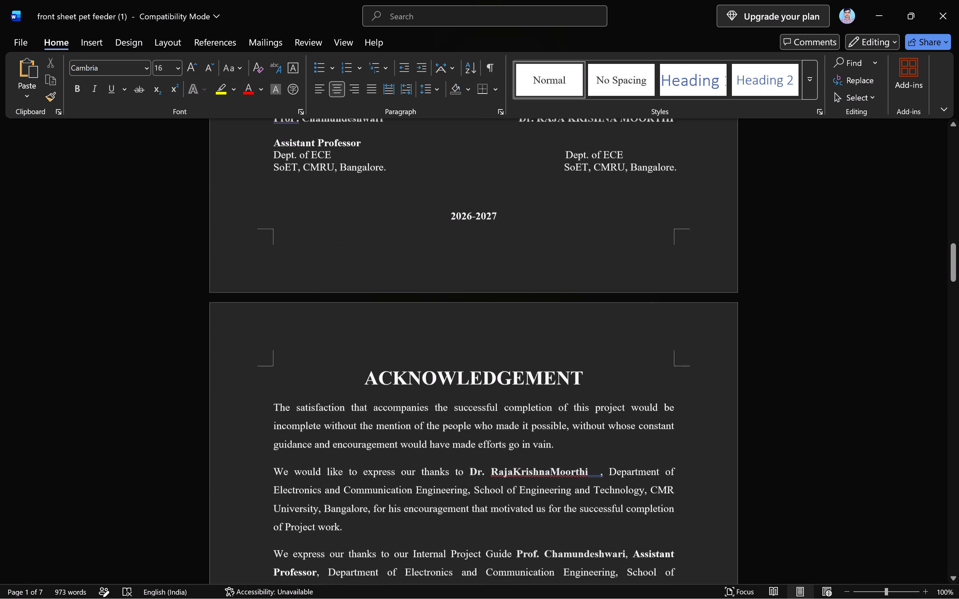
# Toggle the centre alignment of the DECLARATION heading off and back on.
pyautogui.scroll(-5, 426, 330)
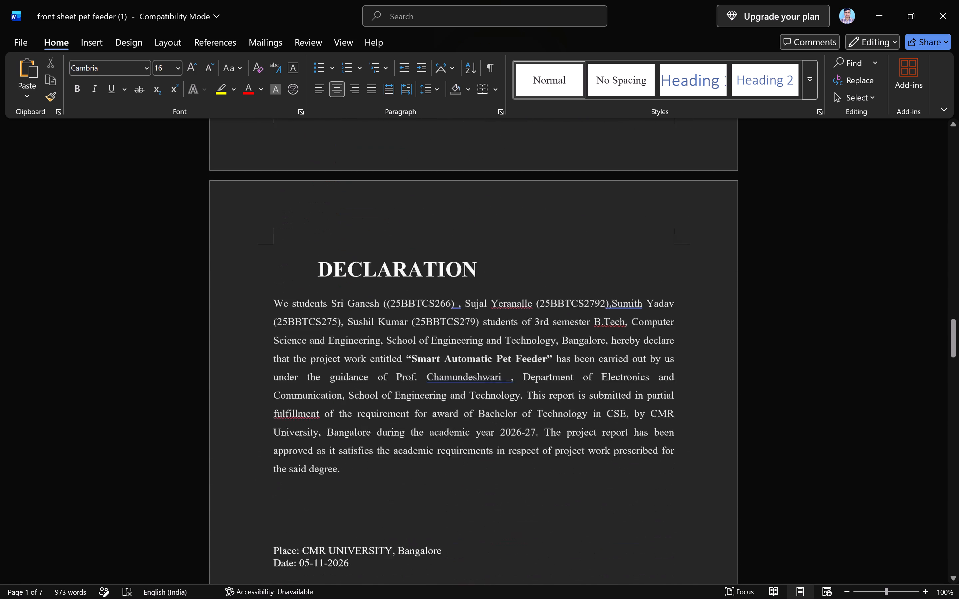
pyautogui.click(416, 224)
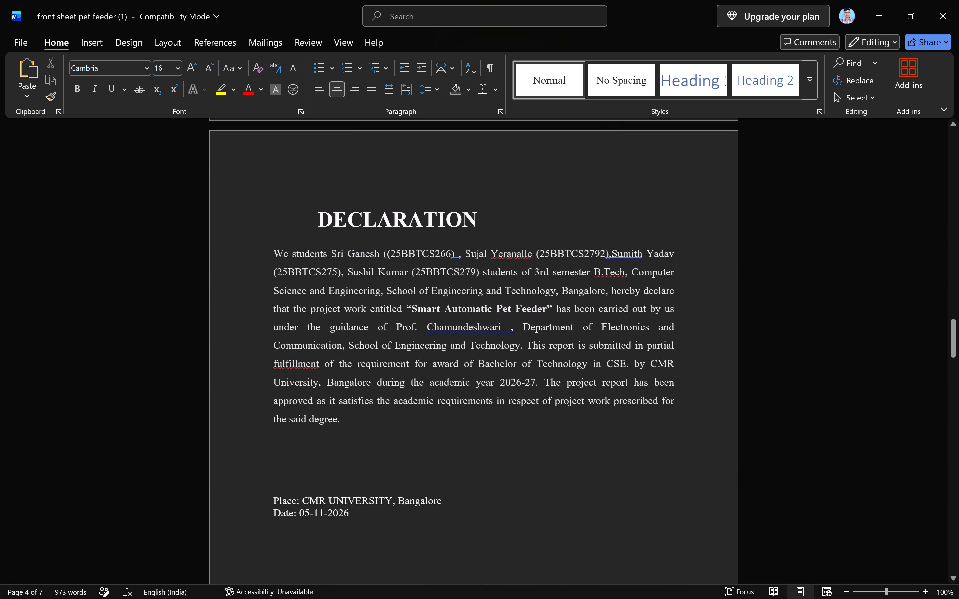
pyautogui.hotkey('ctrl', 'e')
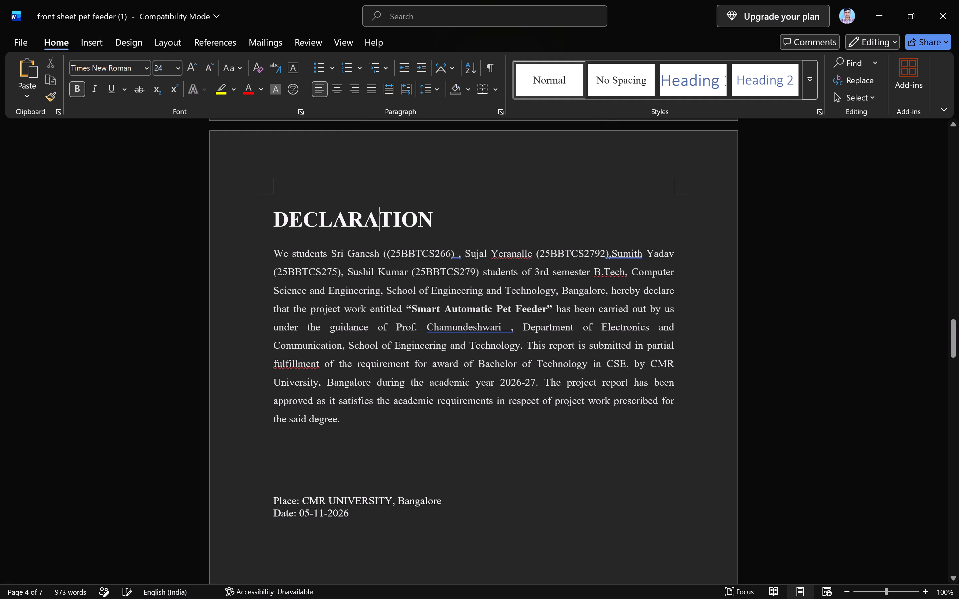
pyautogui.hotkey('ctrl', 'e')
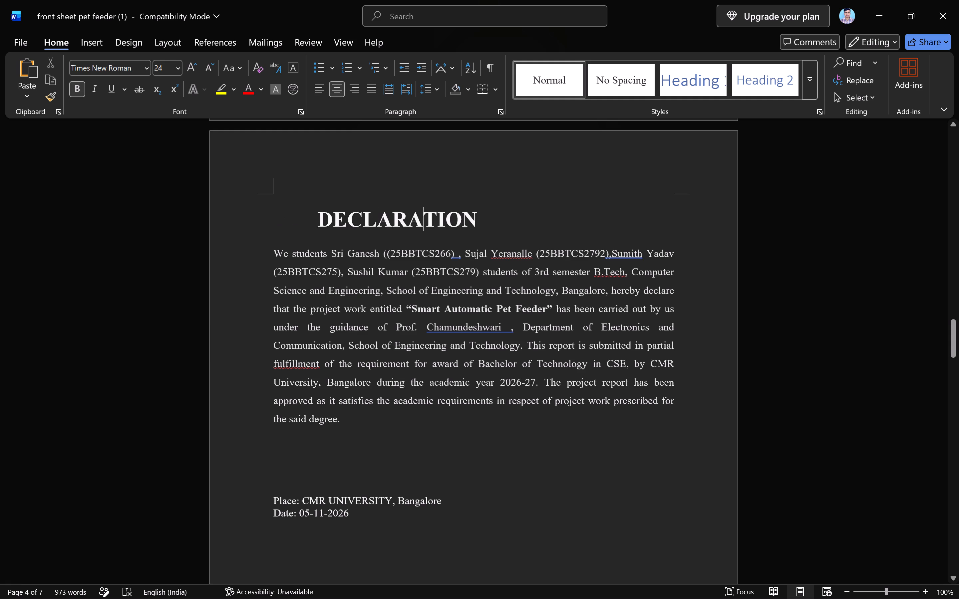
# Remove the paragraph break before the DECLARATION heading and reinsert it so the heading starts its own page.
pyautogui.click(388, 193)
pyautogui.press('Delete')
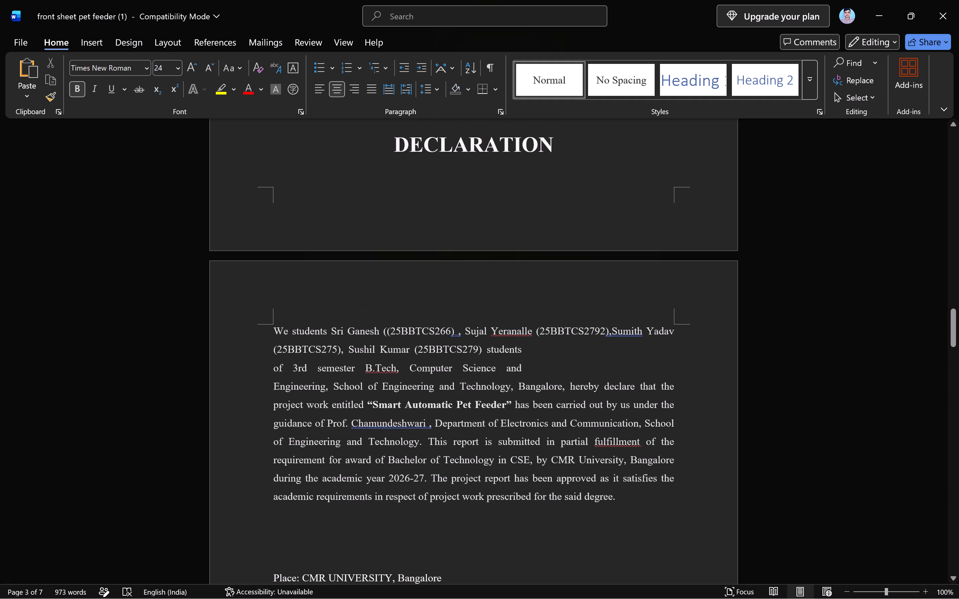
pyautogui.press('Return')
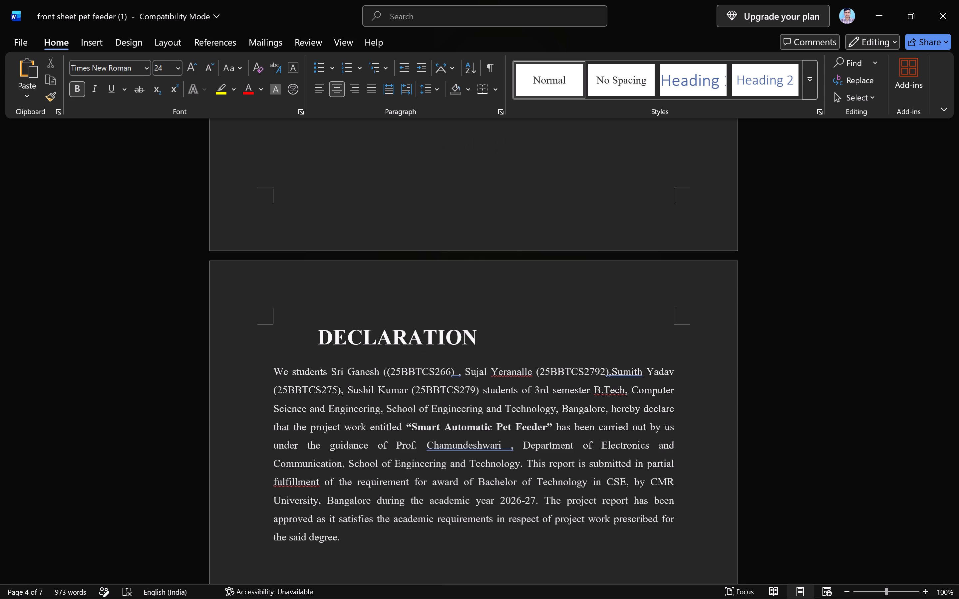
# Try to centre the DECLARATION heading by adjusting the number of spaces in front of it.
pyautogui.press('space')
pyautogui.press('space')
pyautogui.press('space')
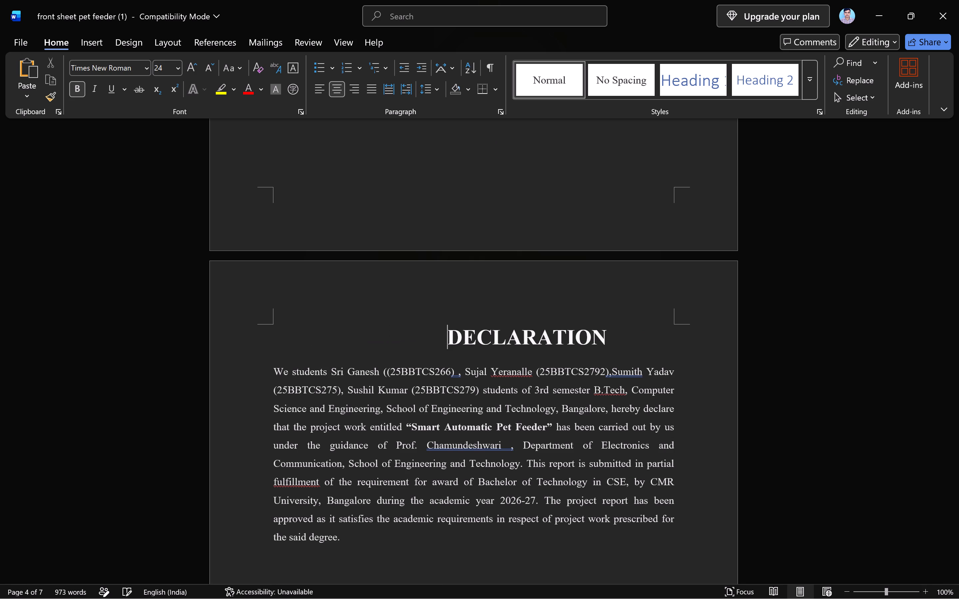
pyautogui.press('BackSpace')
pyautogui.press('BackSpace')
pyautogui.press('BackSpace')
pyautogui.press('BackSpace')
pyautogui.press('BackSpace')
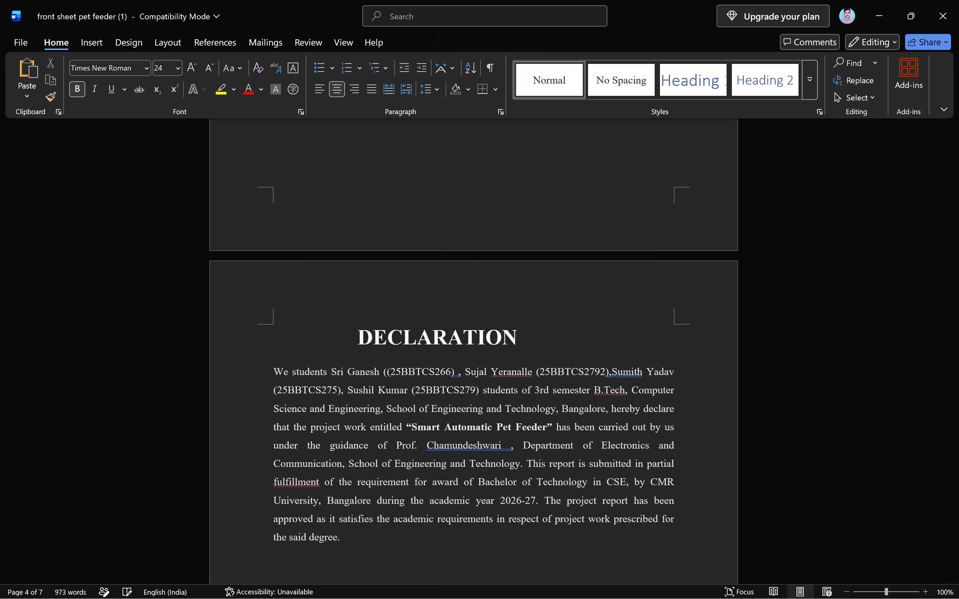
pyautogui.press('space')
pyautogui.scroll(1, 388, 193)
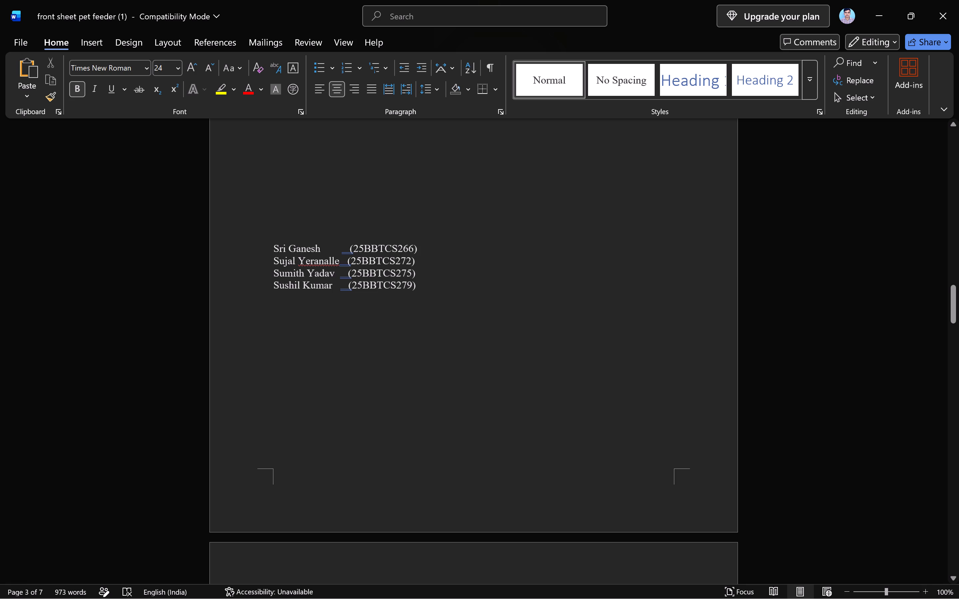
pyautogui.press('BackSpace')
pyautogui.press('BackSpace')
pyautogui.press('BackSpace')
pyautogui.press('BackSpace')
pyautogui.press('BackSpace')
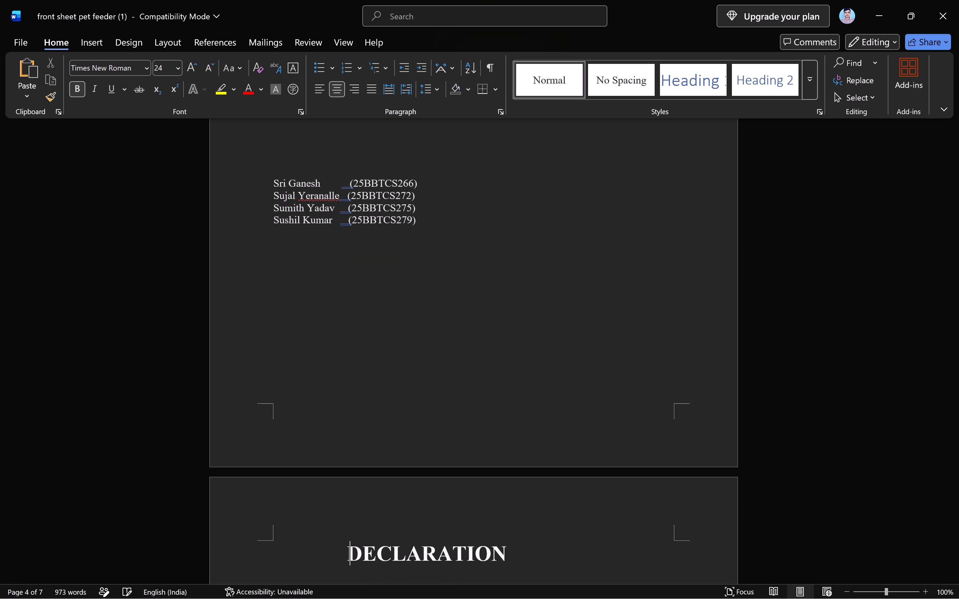
# Remove the remaining spaces and the break before the DECLARATION heading, pulling it onto the preceding page, and centre it.
pyautogui.press('BackSpace')
pyautogui.press('BackSpace')
pyautogui.press('BackSpace')
pyautogui.press('BackSpace')
pyautogui.press('BackSpace')
pyautogui.press('BackSpace')
pyautogui.press('BackSpace')
pyautogui.press('BackSpace')
pyautogui.press('BackSpace')
pyautogui.press('BackSpace')
pyautogui.press('BackSpace')
pyautogui.press('BackSpace')
pyautogui.press('BackSpace')
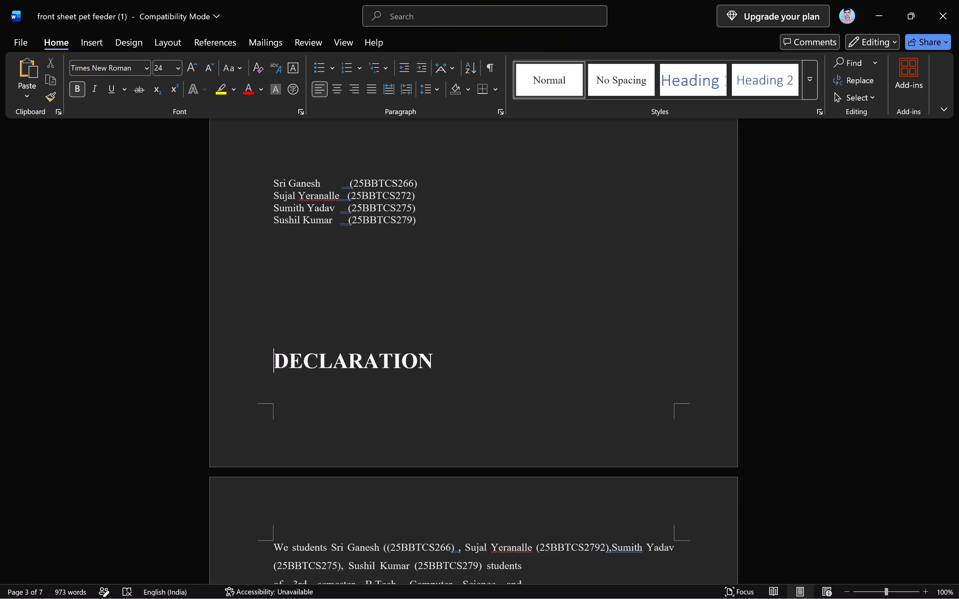
pyautogui.hotkey('ctrl', 'e')
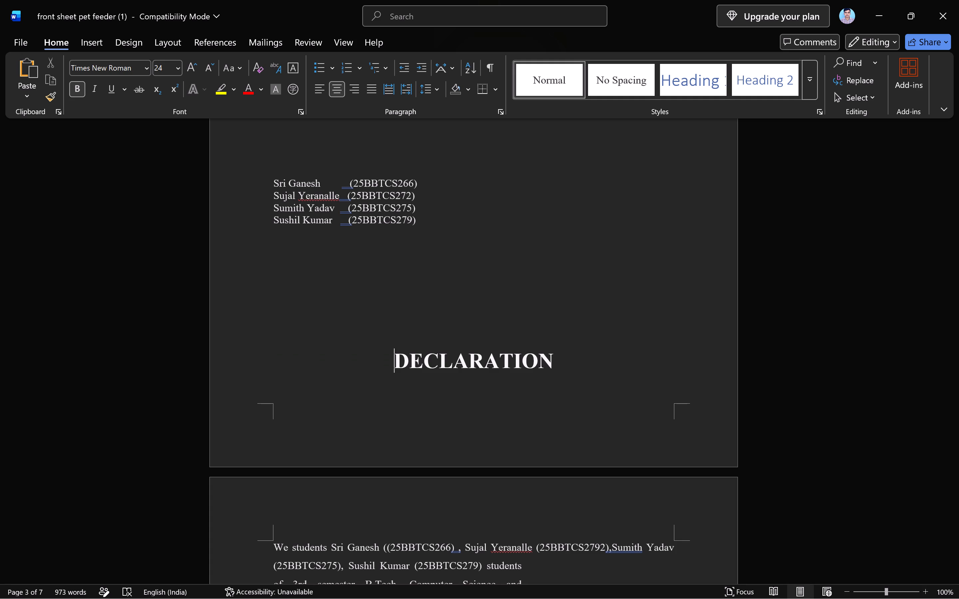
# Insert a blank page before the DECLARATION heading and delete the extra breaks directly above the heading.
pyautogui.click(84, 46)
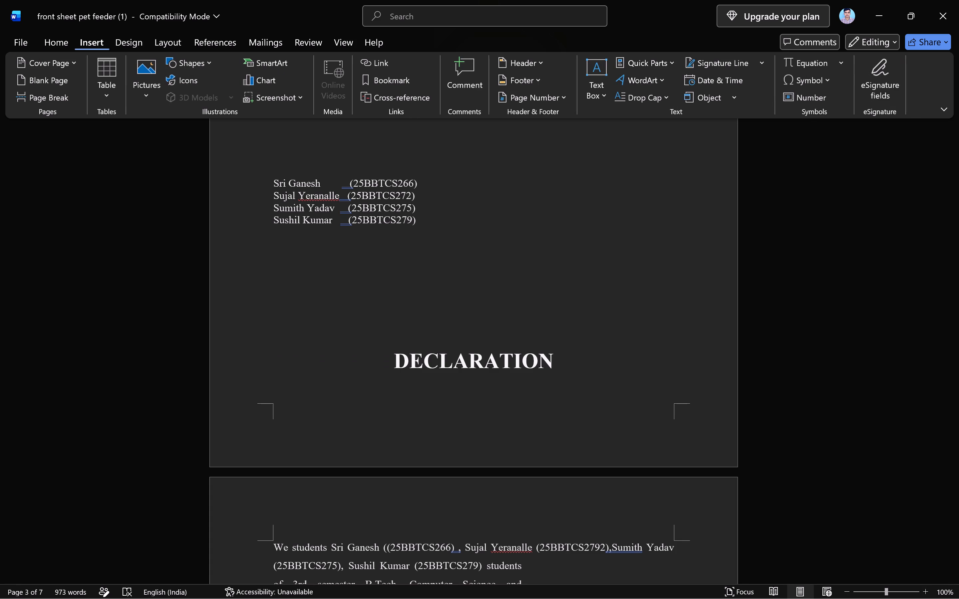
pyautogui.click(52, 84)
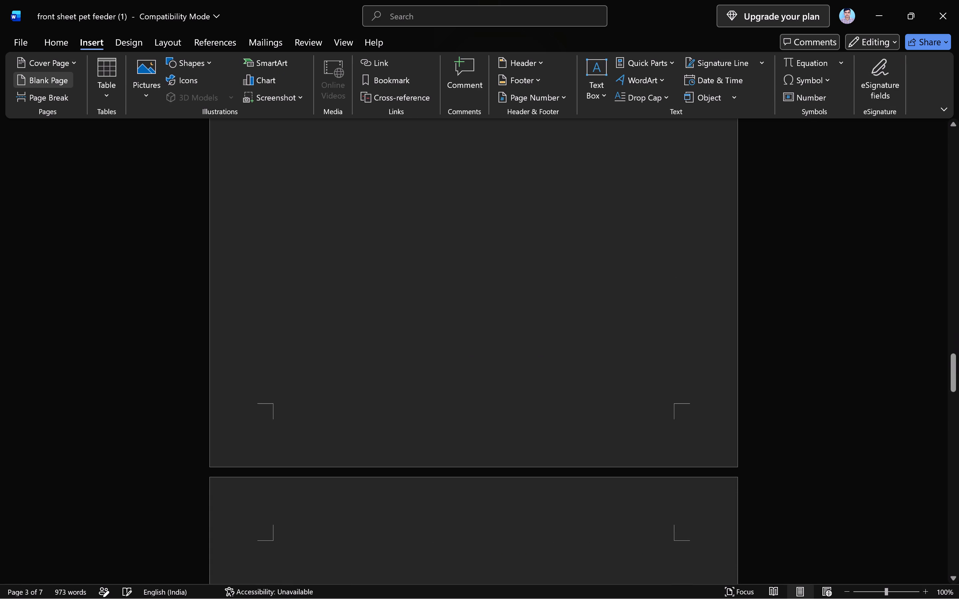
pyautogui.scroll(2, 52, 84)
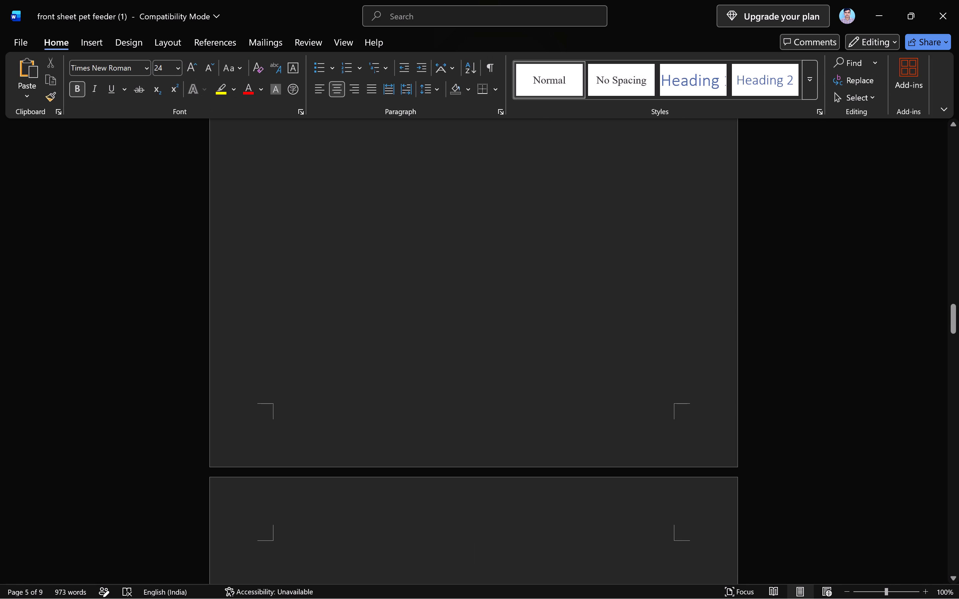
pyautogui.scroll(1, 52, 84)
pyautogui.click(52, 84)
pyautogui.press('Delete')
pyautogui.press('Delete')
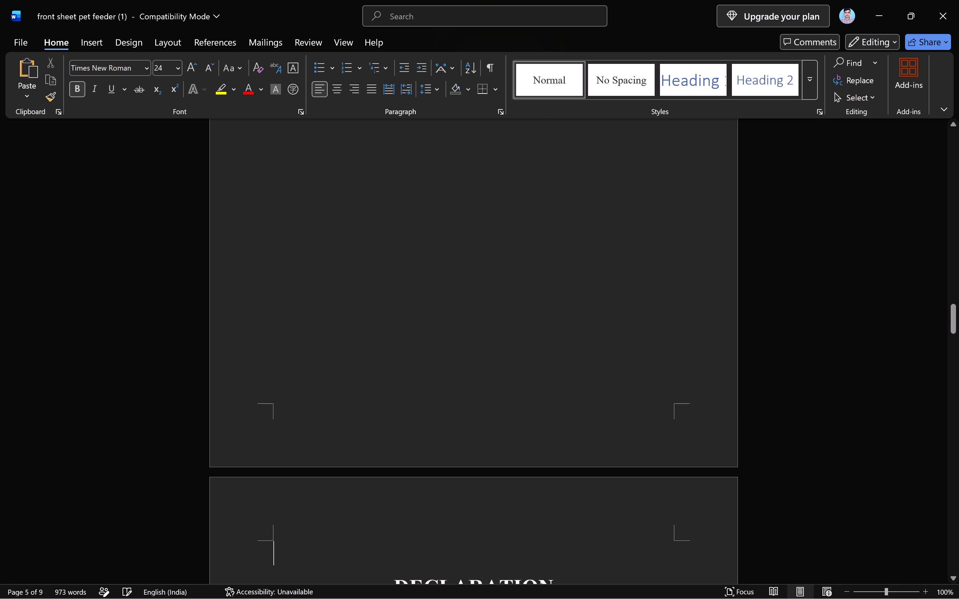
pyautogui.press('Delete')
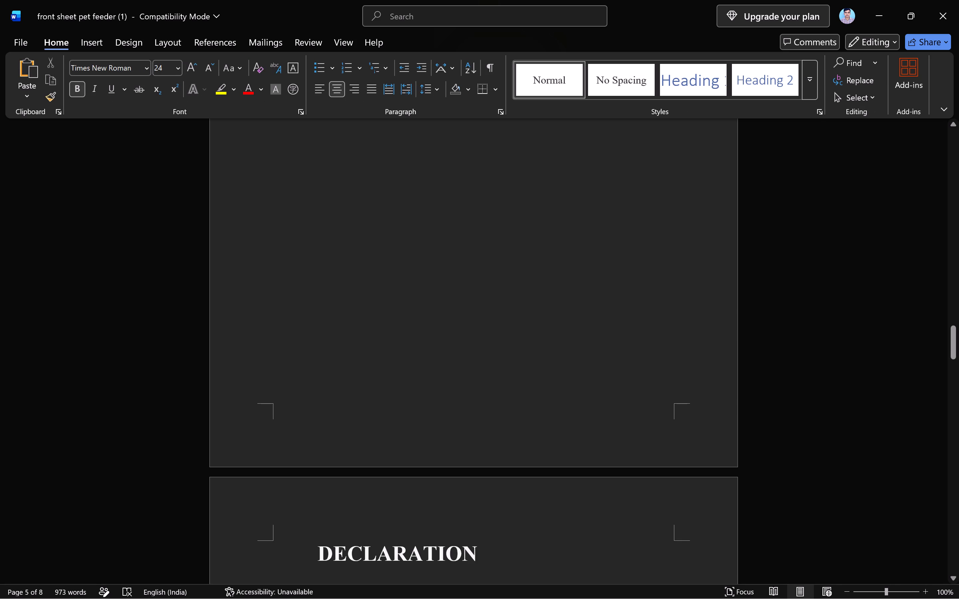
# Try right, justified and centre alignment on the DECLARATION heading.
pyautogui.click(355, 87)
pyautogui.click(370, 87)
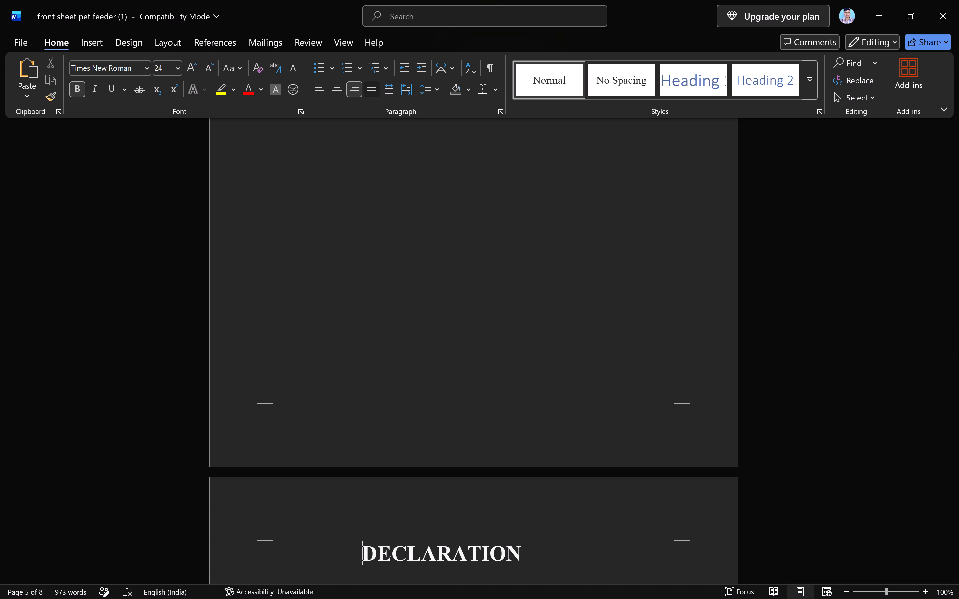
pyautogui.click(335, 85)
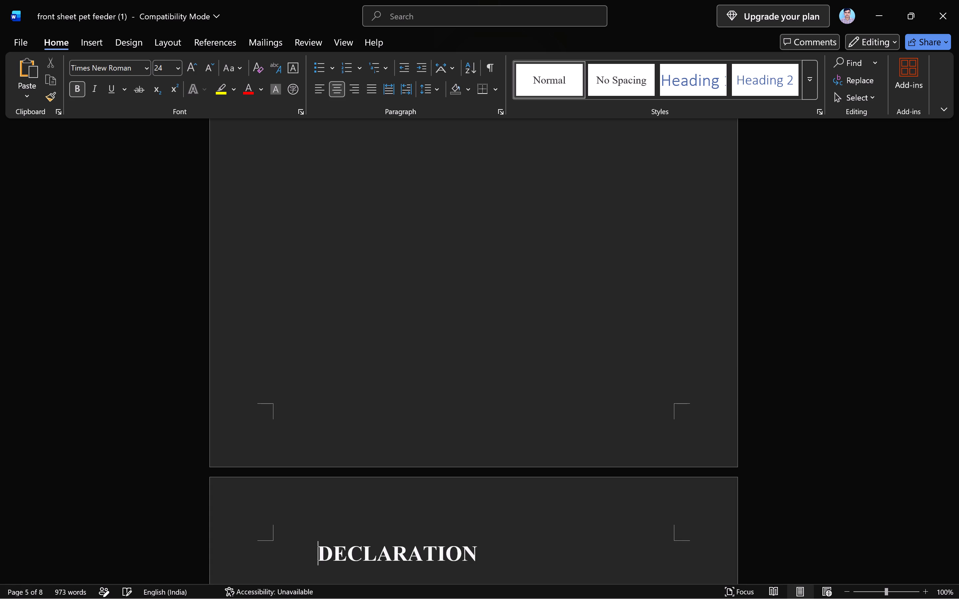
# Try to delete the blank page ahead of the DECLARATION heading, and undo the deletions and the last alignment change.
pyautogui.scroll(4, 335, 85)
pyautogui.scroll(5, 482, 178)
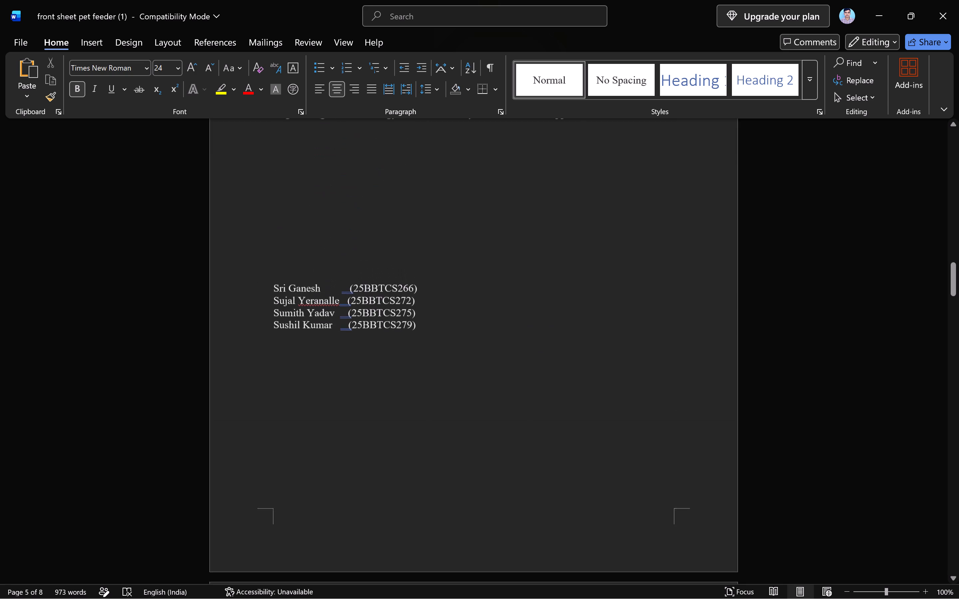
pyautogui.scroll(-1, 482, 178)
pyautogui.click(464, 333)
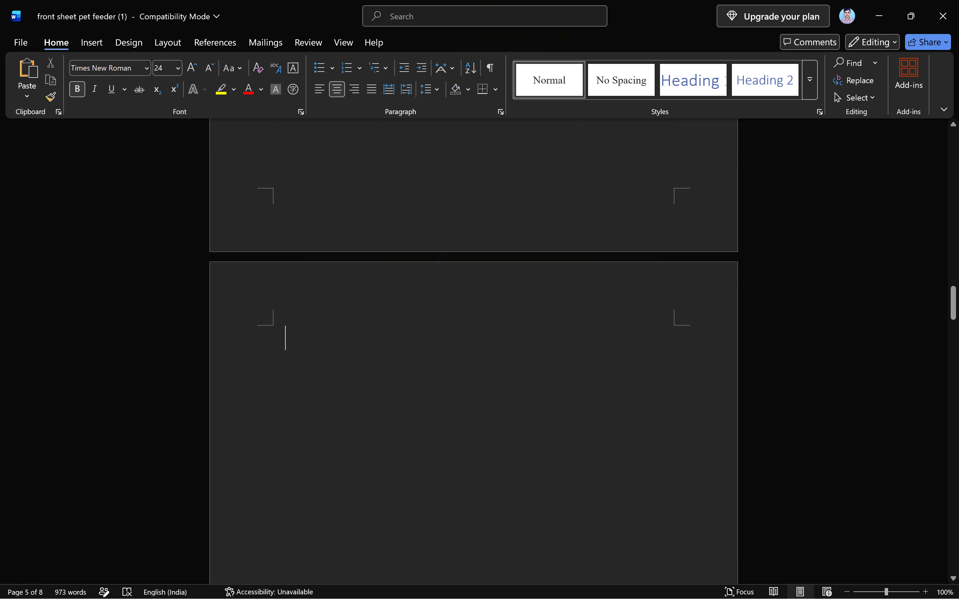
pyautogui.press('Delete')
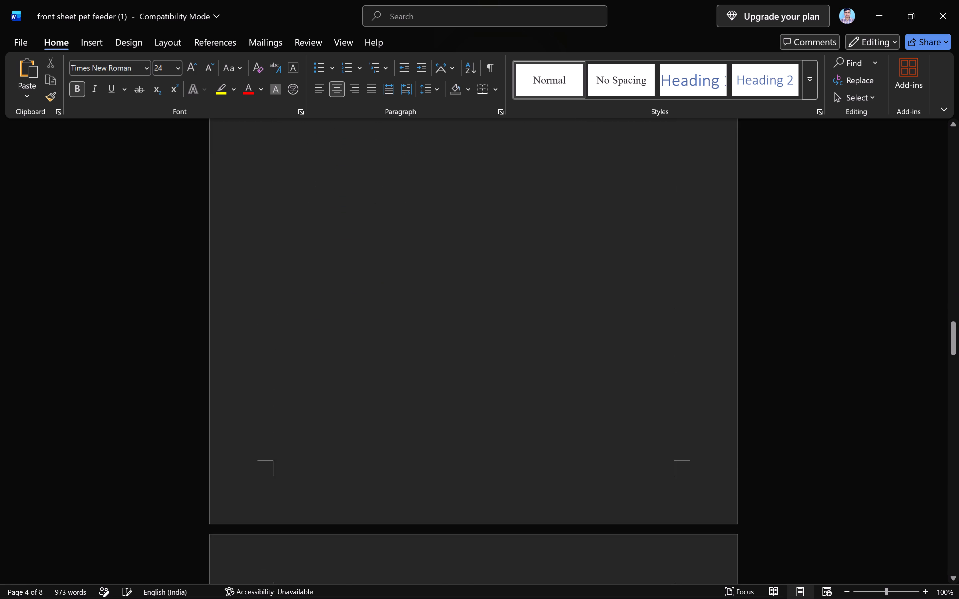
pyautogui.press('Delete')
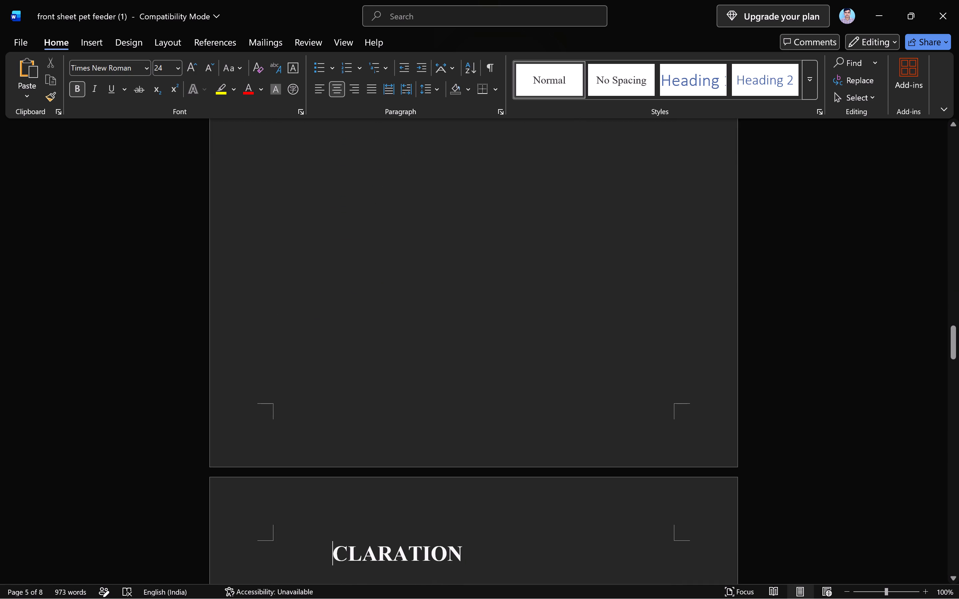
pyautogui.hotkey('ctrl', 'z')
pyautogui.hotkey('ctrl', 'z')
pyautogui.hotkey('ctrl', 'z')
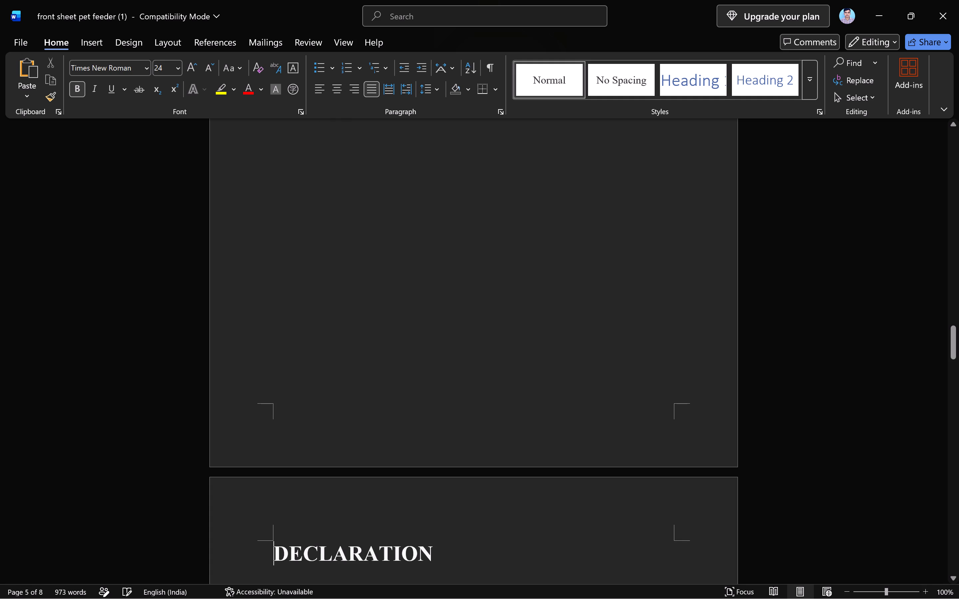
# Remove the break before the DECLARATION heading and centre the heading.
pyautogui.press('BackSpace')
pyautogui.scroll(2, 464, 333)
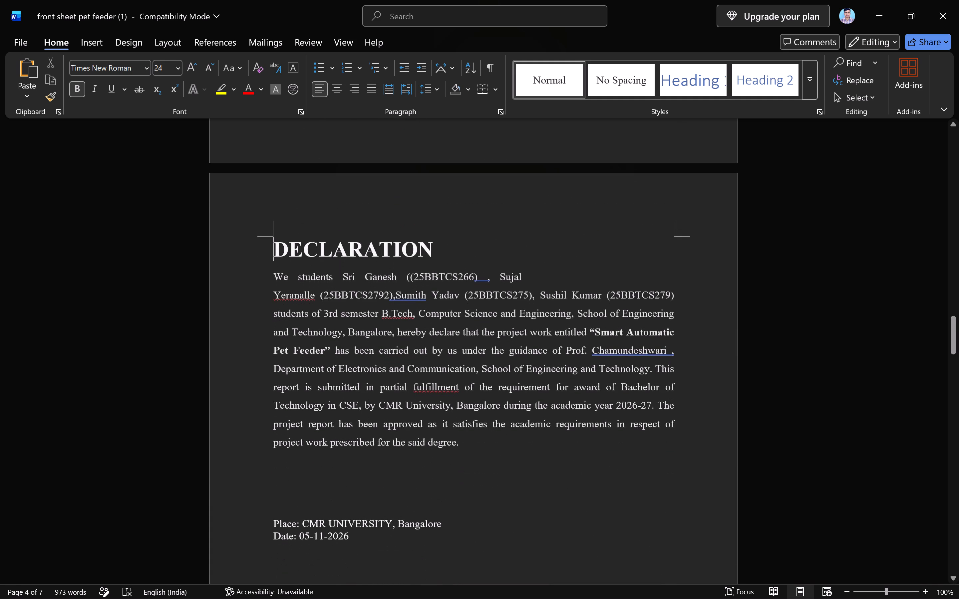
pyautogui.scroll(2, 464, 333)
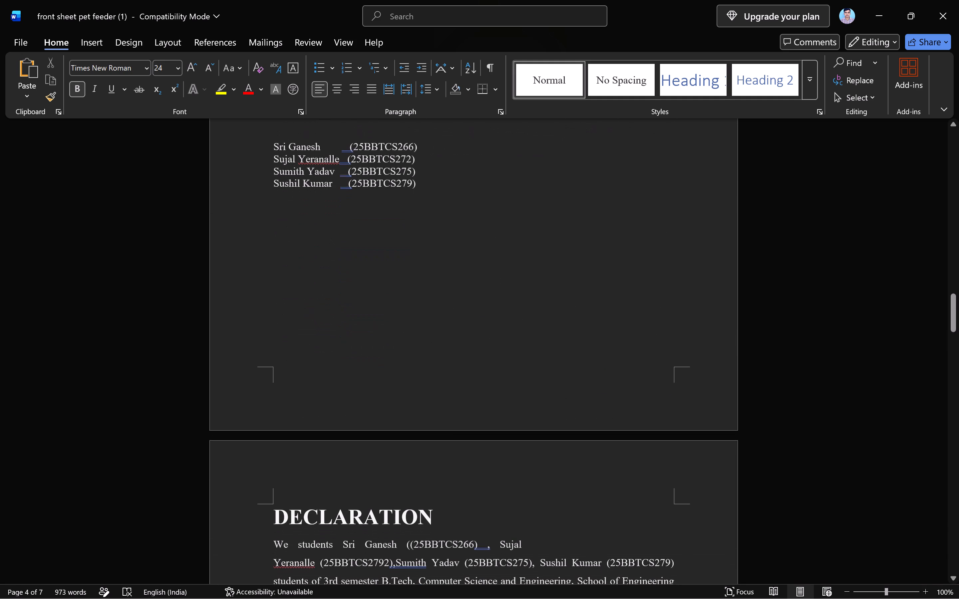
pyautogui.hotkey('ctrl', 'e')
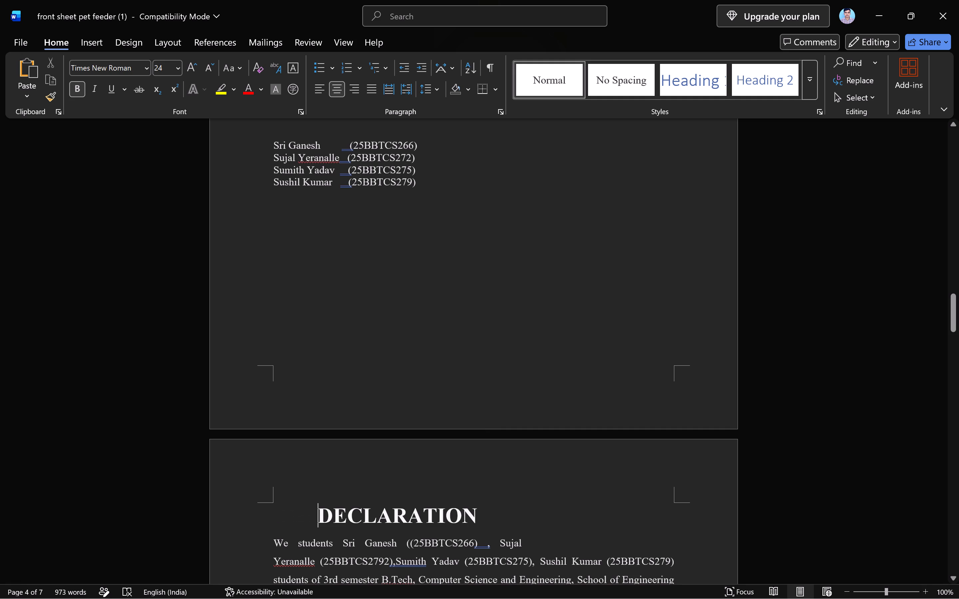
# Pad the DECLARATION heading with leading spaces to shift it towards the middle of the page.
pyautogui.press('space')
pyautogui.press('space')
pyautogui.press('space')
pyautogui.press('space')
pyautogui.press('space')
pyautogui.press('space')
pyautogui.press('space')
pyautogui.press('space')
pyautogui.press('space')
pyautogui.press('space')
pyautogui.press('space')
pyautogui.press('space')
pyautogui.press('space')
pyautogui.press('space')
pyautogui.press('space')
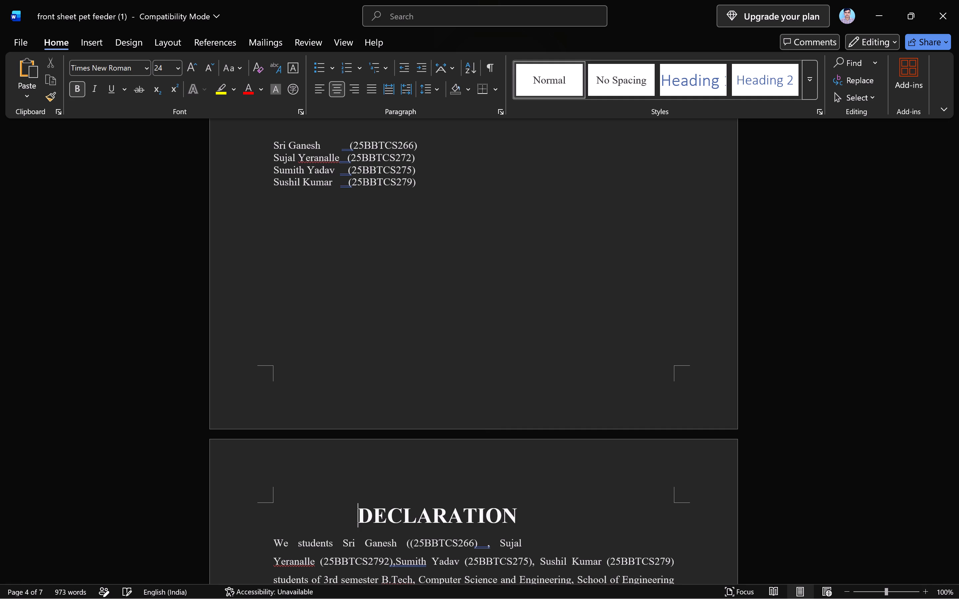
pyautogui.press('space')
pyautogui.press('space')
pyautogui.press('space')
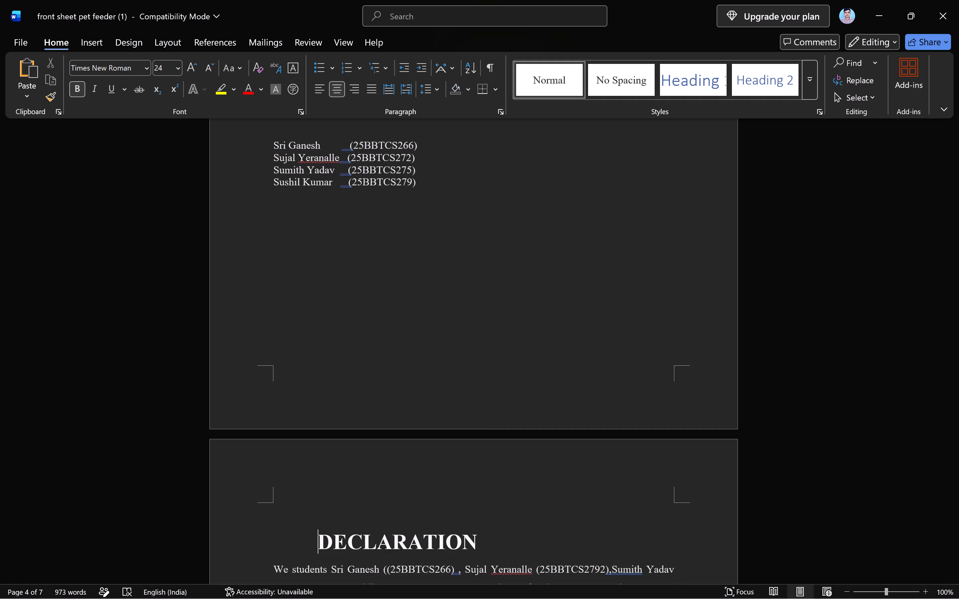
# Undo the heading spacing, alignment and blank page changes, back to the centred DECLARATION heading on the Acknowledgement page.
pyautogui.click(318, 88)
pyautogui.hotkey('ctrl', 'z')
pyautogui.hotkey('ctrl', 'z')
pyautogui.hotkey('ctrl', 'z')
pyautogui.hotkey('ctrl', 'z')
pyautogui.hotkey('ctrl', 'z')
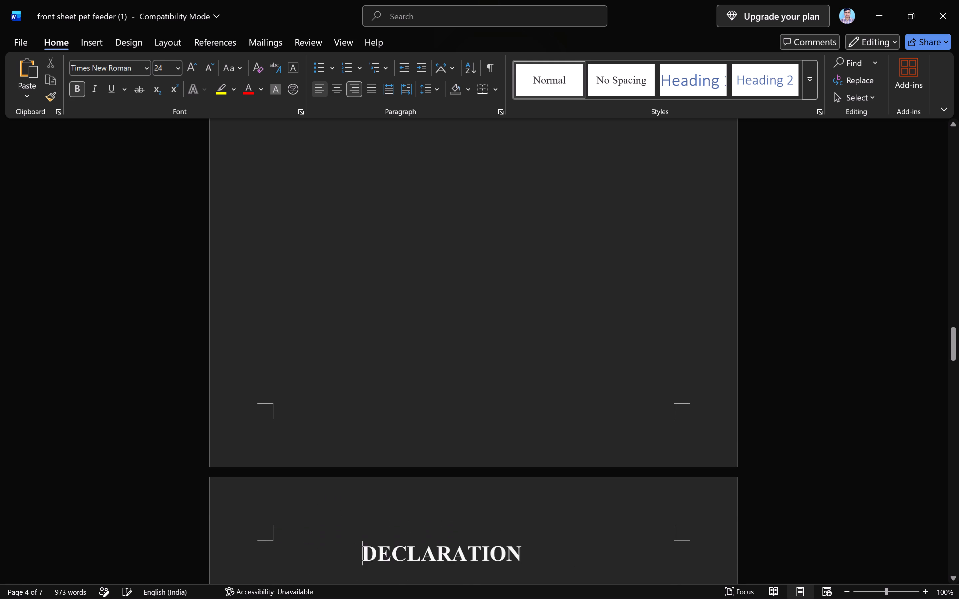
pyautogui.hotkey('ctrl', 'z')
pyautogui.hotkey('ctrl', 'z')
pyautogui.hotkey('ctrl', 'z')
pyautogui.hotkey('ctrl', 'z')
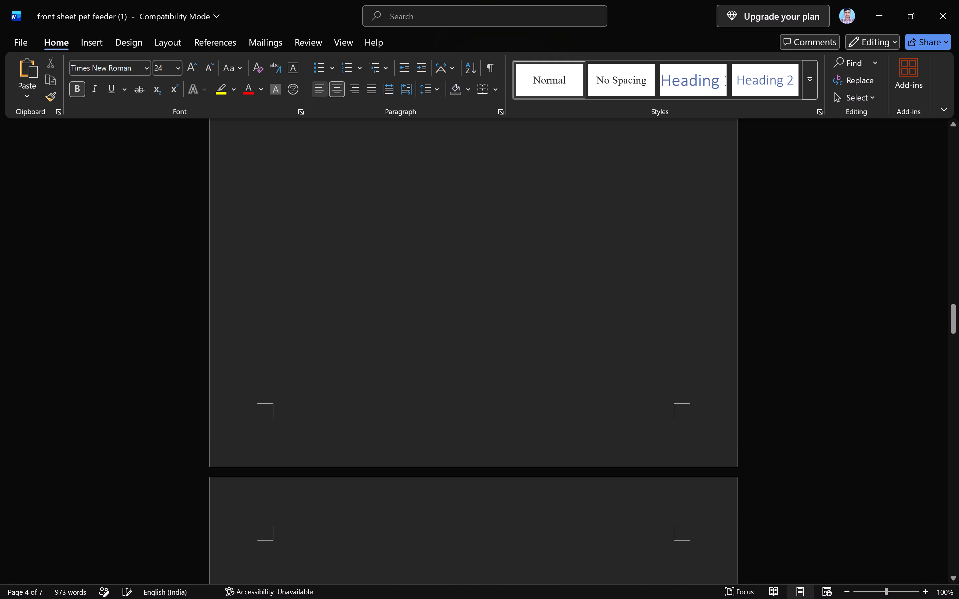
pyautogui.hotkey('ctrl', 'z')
# Add four blank lines below the student list on the Acknowledgement page to push the DECLARATION heading onto the next page.
pyautogui.scroll(1, 318, 88)
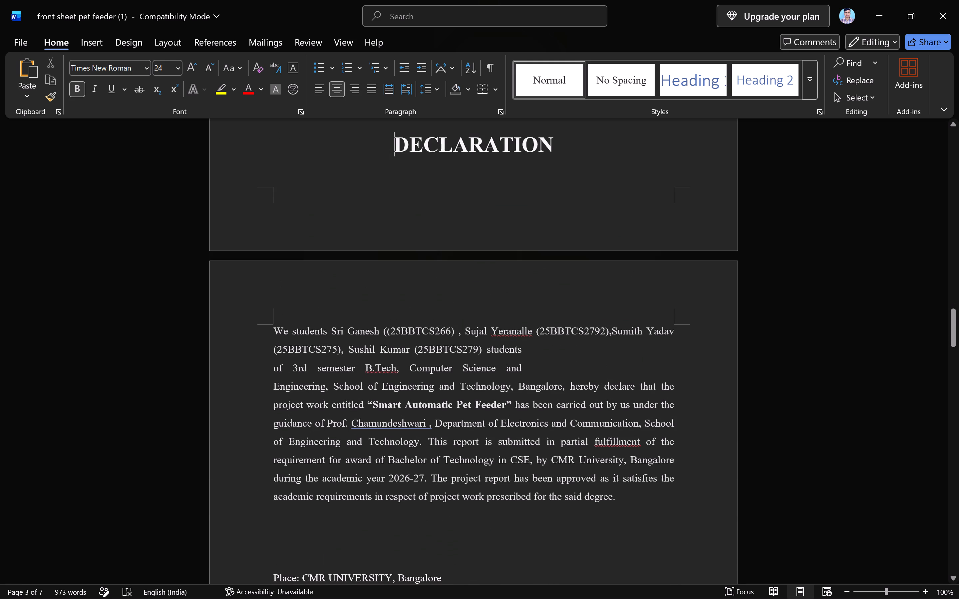
pyautogui.scroll(2, 346, 220)
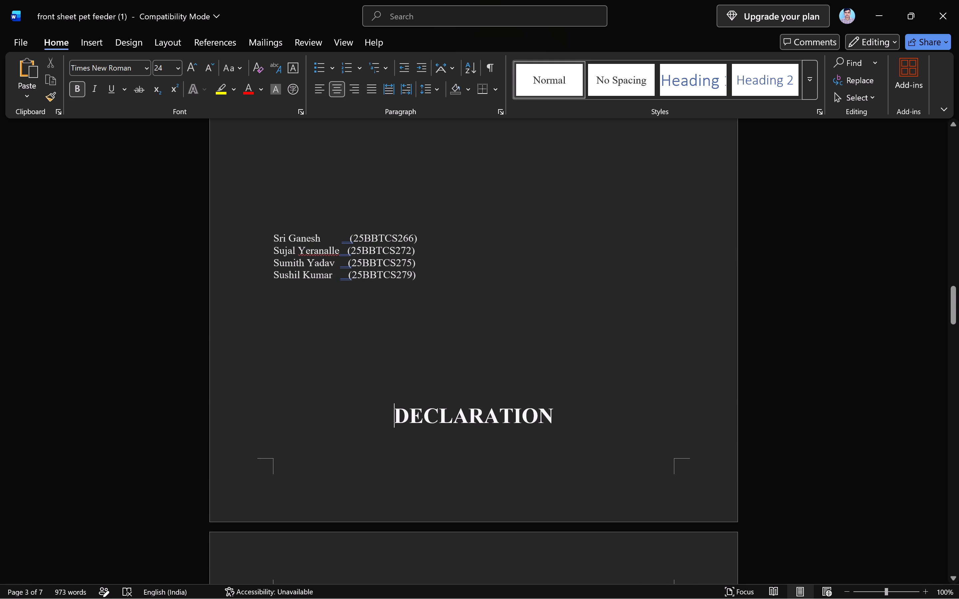
pyautogui.click(337, 193)
pyautogui.scroll(1, 337, 193)
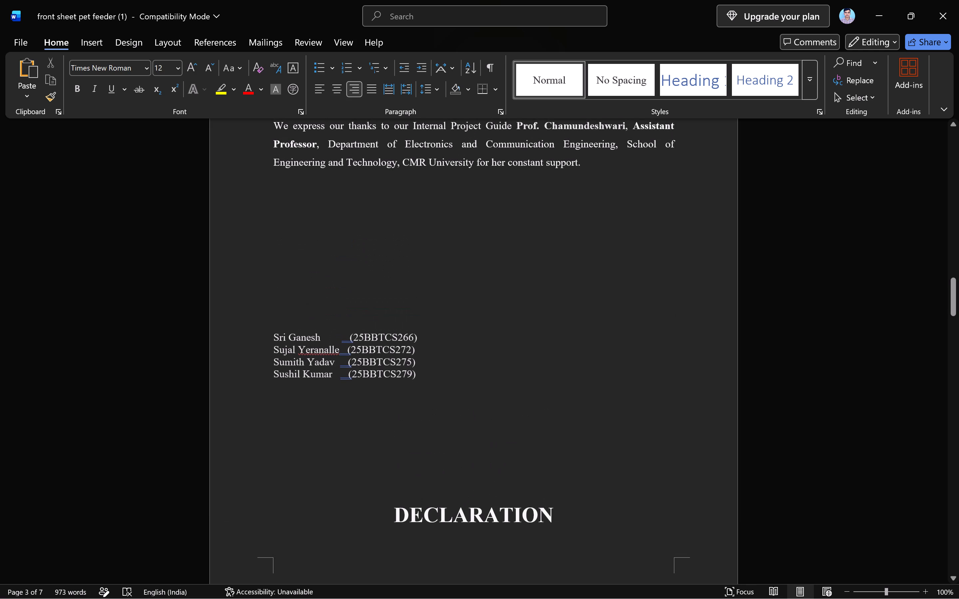
pyautogui.click(379, 387)
pyautogui.press('Return')
pyautogui.press('Return')
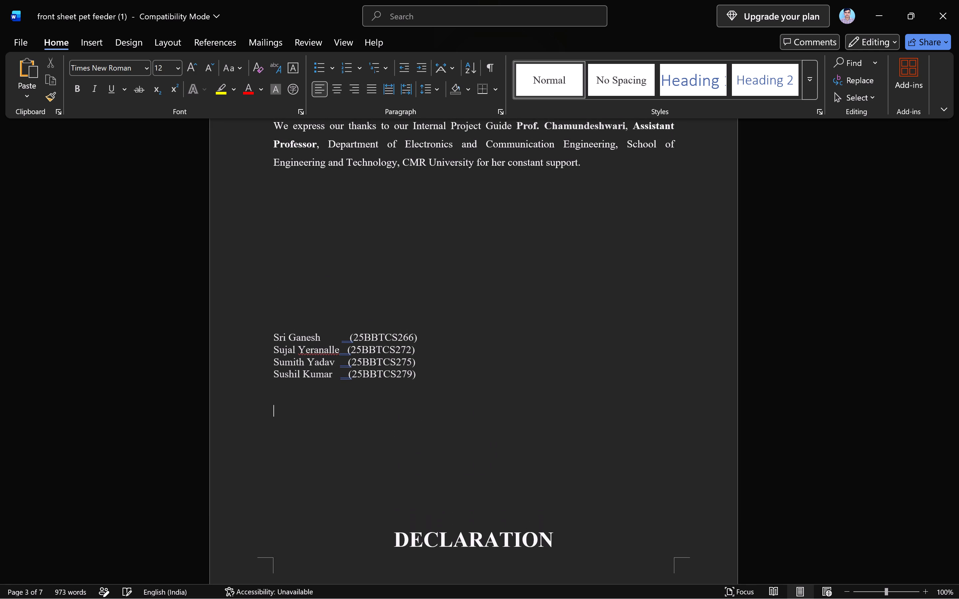
pyautogui.press('Return')
pyautogui.press('Return')
pyautogui.scroll(-3, 413, 395)
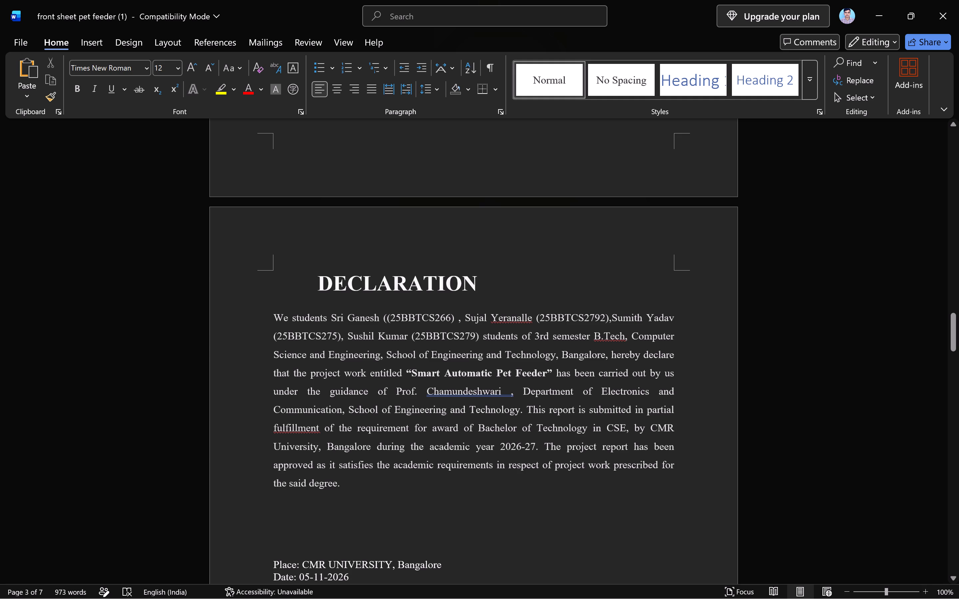
pyautogui.tripleClick(368, 352)
# Left-align the DECLARATION heading and pad it with 25 leading spaces to place it at the middle of the page.
pyautogui.tripleClick(362, 291)
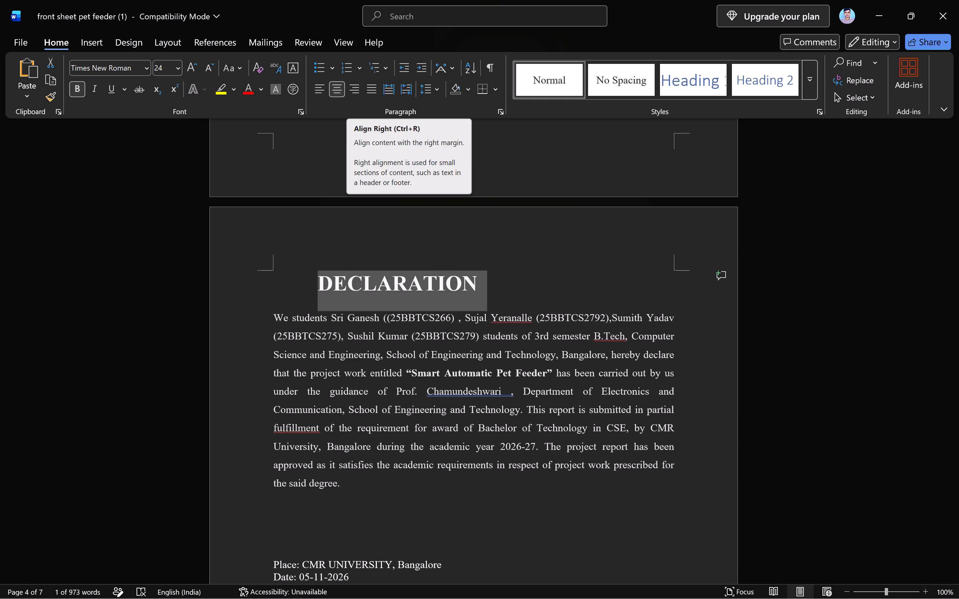
pyautogui.click(319, 84)
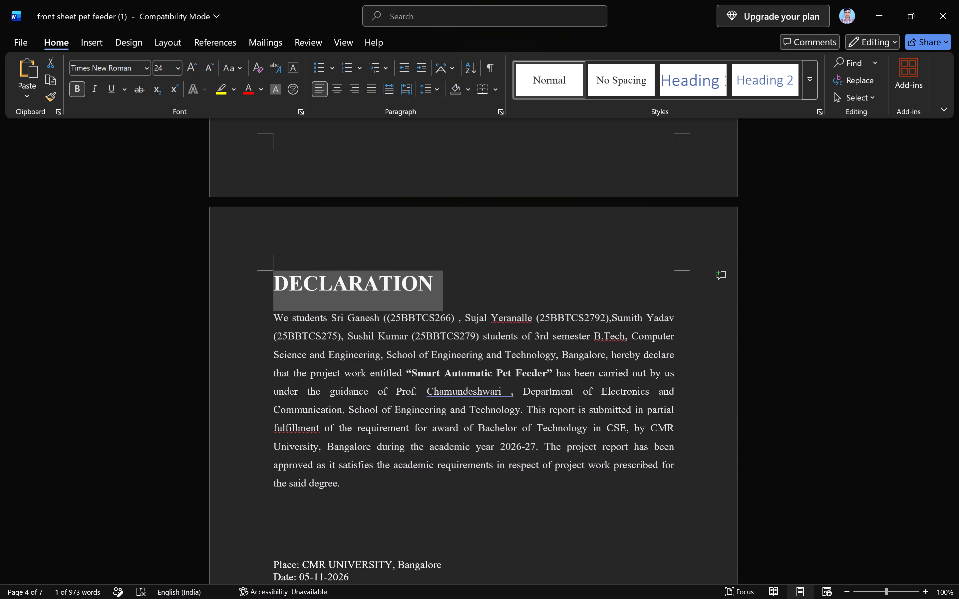
pyautogui.press('Left')
pyautogui.press('space')
pyautogui.press('space')
pyautogui.press('space')
pyautogui.press('space')
pyautogui.press('space')
pyautogui.press('space')
pyautogui.press('space')
pyautogui.press('space')
pyautogui.press('space')
pyautogui.press('space')
pyautogui.press('space')
pyautogui.press('space')
pyautogui.press('space')
pyautogui.press('space')
pyautogui.press('space')
pyautogui.press('space')
pyautogui.press('space')
pyautogui.press('space')
pyautogui.press('space')
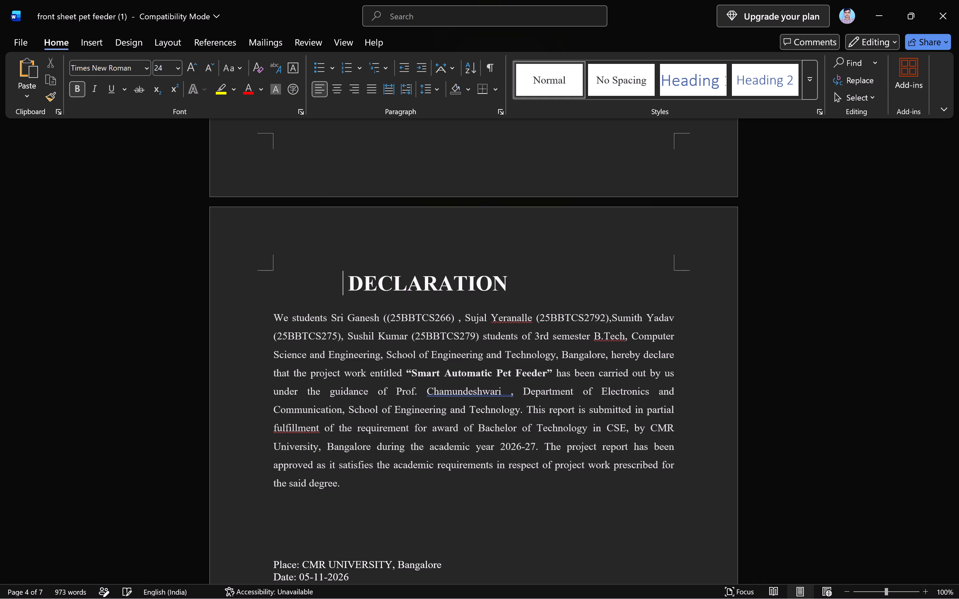
pyautogui.press('space')
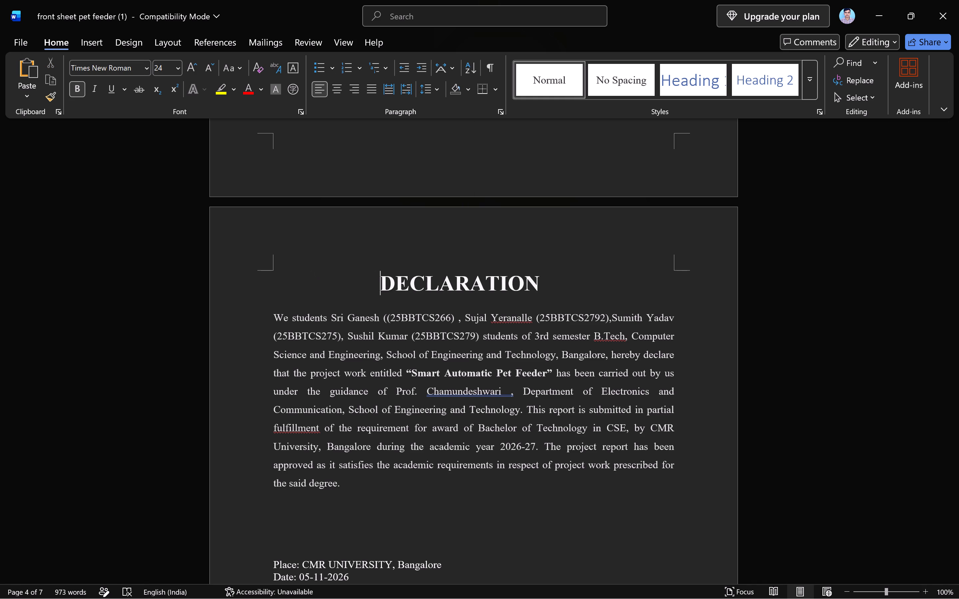
pyautogui.press('space')
pyautogui.press('space')
pyautogui.press('space')
pyautogui.press('space')
pyautogui.press('space')
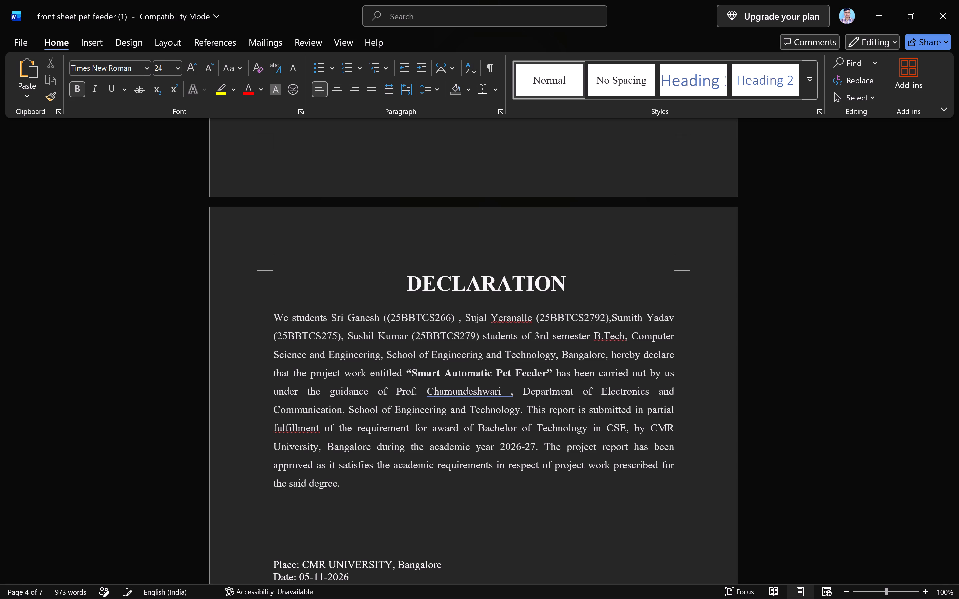
# Left-align the ABSTRACT heading and pad it with leading spaces to shift it towards the middle of the page.
pyautogui.scroll(-2, 373, 290)
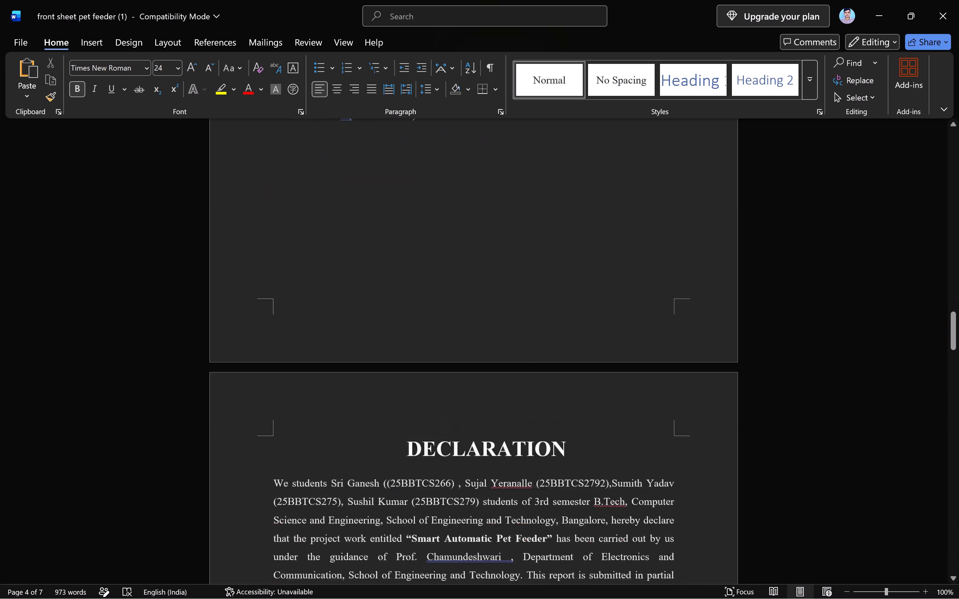
pyautogui.scroll(-4, 373, 290)
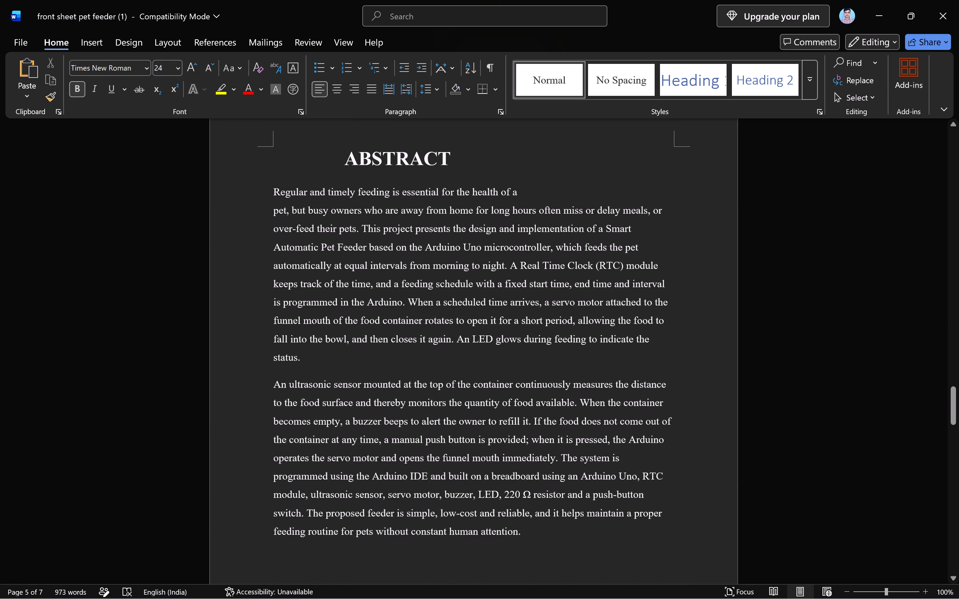
pyautogui.scroll(-3, 358, 145)
pyautogui.scroll(1, 358, 145)
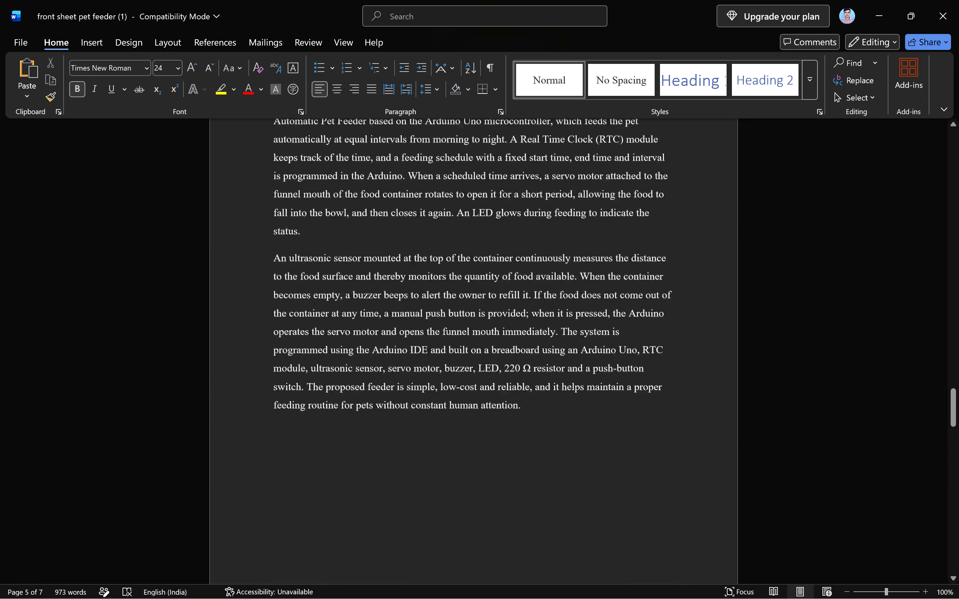
pyautogui.scroll(1, 358, 145)
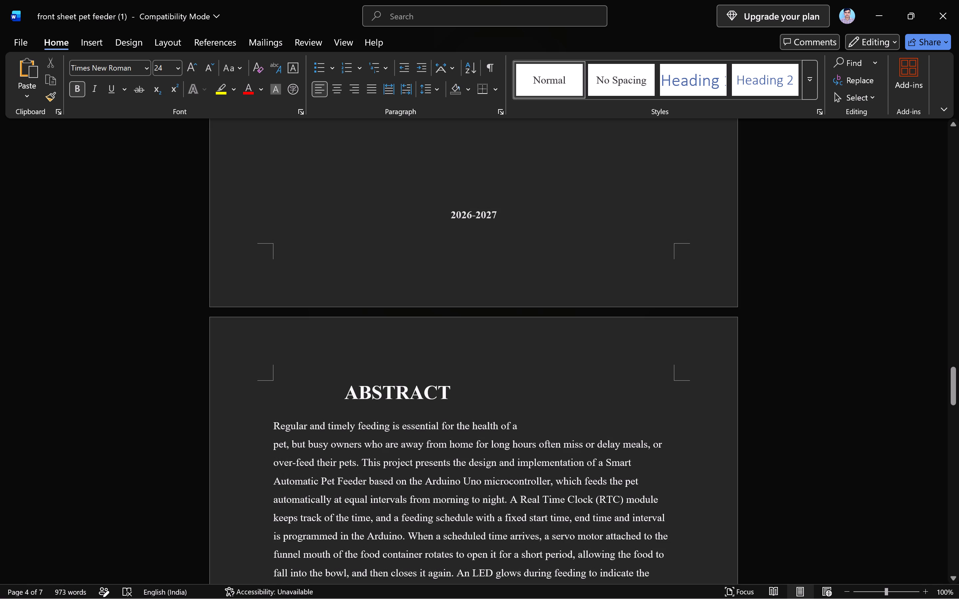
pyautogui.click(402, 393)
pyautogui.click(321, 84)
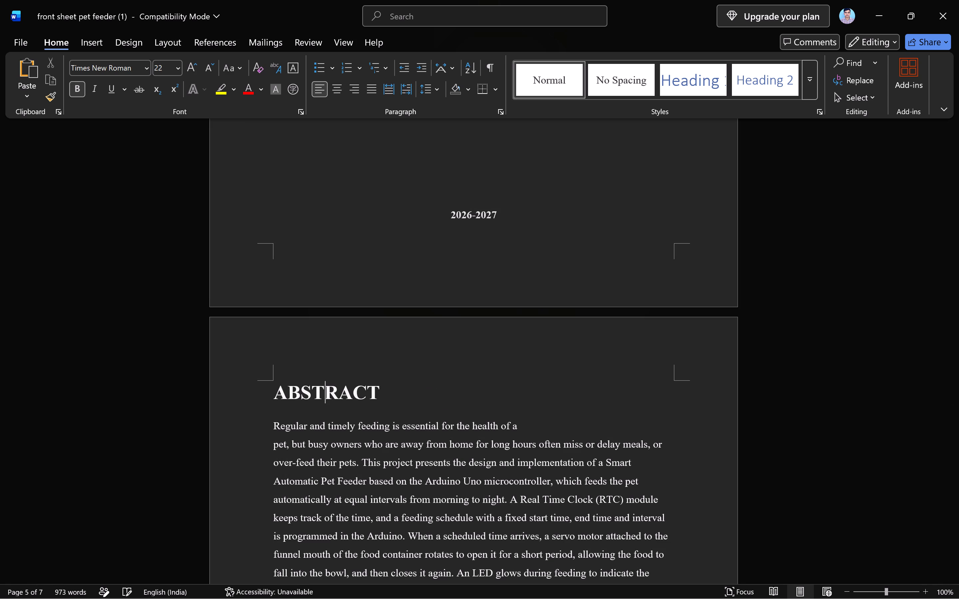
pyautogui.press('Left')
pyautogui.press('Left')
pyautogui.press('Left')
pyautogui.press('Left')
pyautogui.press('Left')
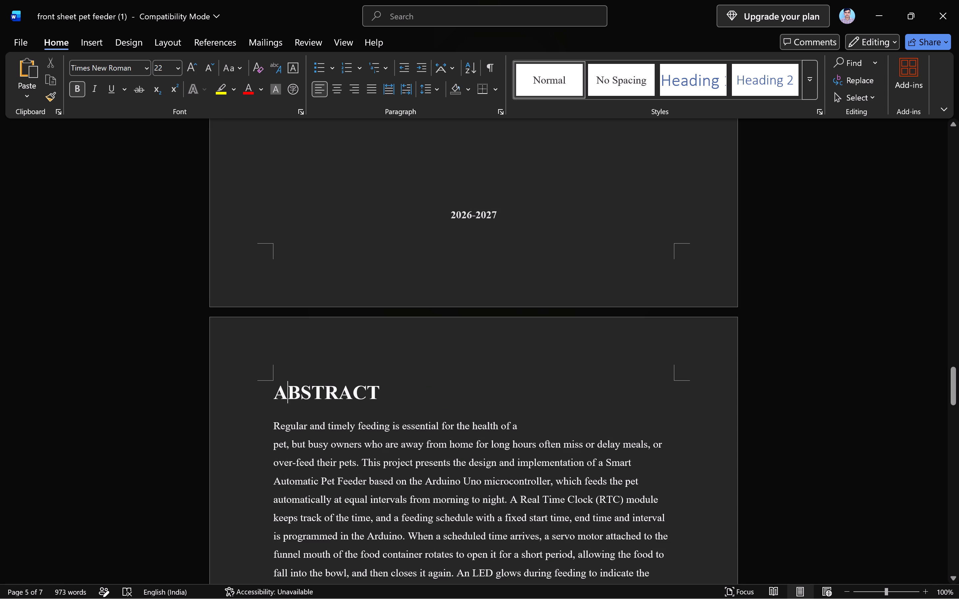
pyautogui.press('Right')
pyautogui.press('space')
pyautogui.press('space')
pyautogui.press('space')
pyautogui.press('space')
pyautogui.press('space')
pyautogui.press('space')
pyautogui.press('space')
pyautogui.press('space')
pyautogui.press('space')
pyautogui.press('space')
pyautogui.press('space')
pyautogui.press('space')
pyautogui.press('space')
pyautogui.press('space')
pyautogui.press('space')
pyautogui.press('space')
pyautogui.press('space')
pyautogui.press('space')
pyautogui.press('space')
pyautogui.press('space')
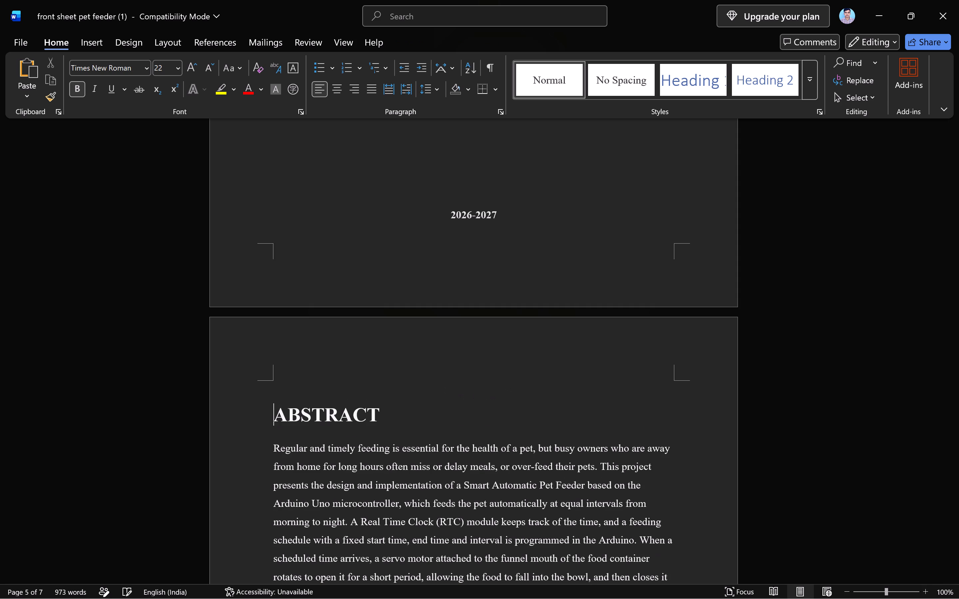
# Delete surplus spaces before the ABSTRACT heading to bring it back to the page's first line, near the centre.
pyautogui.press('BackSpace')
pyautogui.press('BackSpace')
pyautogui.press('BackSpace')
pyautogui.press('Up')
pyautogui.press('Delete')
pyautogui.press('Delete')
pyautogui.press('Delete')
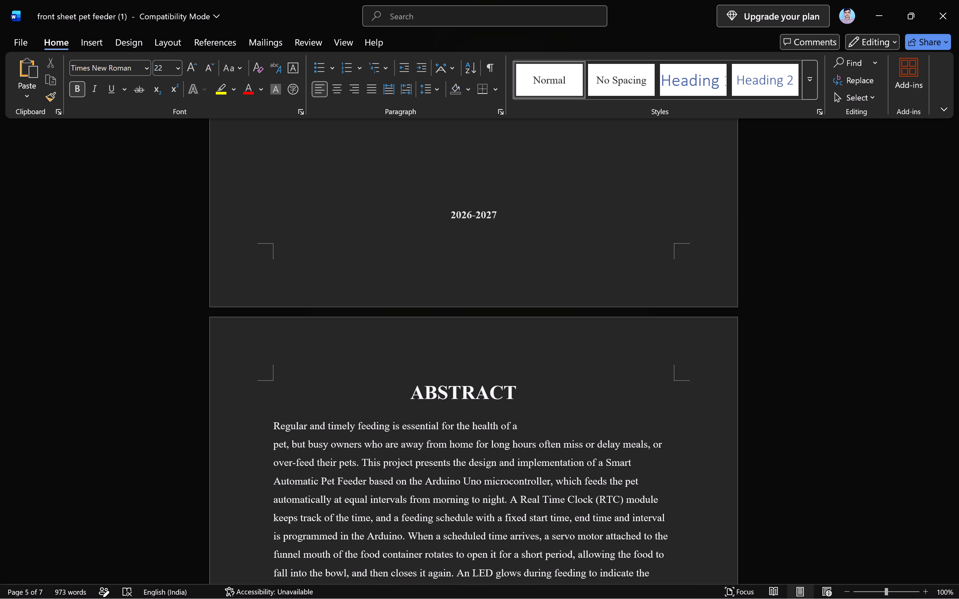
pyautogui.press('Delete')
pyautogui.press('Delete')
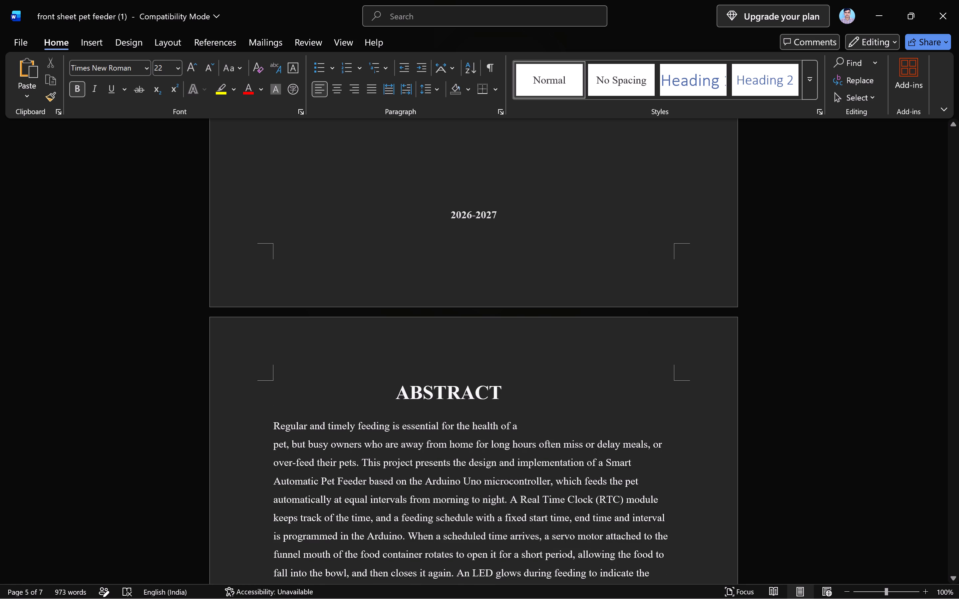
# Review the layout of all pages at a reduced zoom, from the title page through to the List of Figures.
pyautogui.scroll(-3, 465, 468)
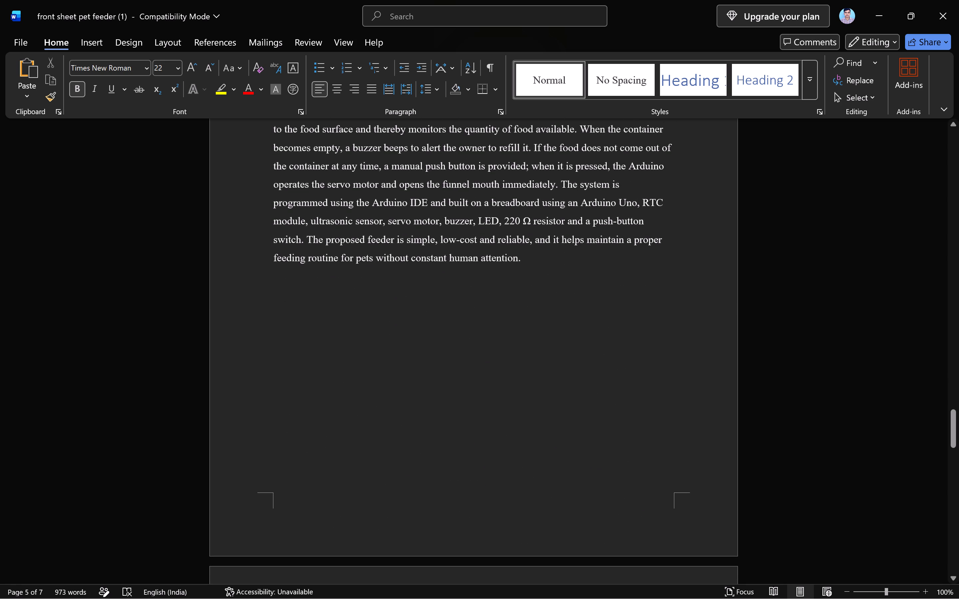
pyautogui.keyDown('ctrl'); pyautogui.scroll(-10, 465, 468); pyautogui.keyUp('ctrl')
pyautogui.scroll(1, 465, 468)
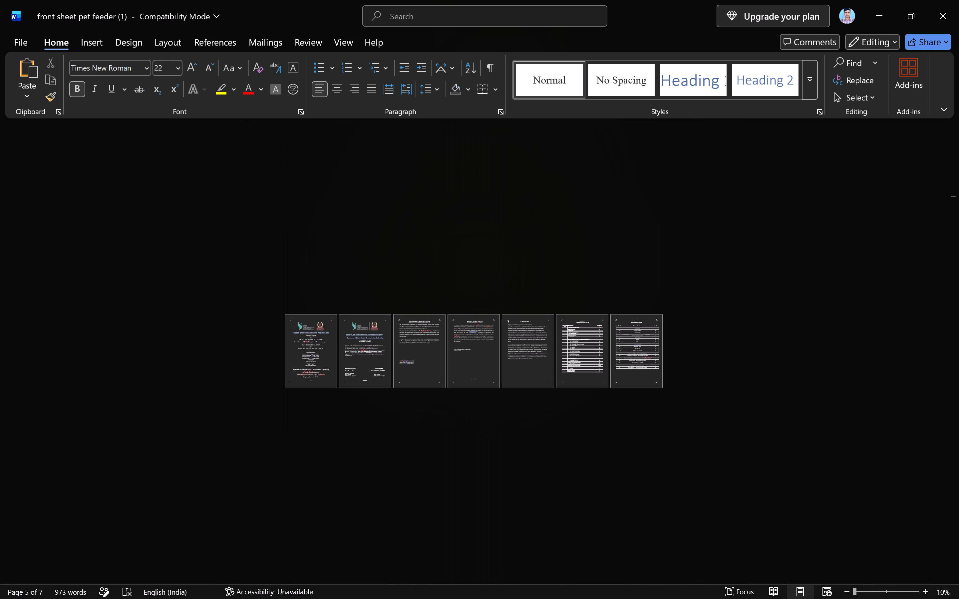
pyautogui.keyDown('ctrl'); pyautogui.scroll(5, 456, 491); pyautogui.keyUp('ctrl')
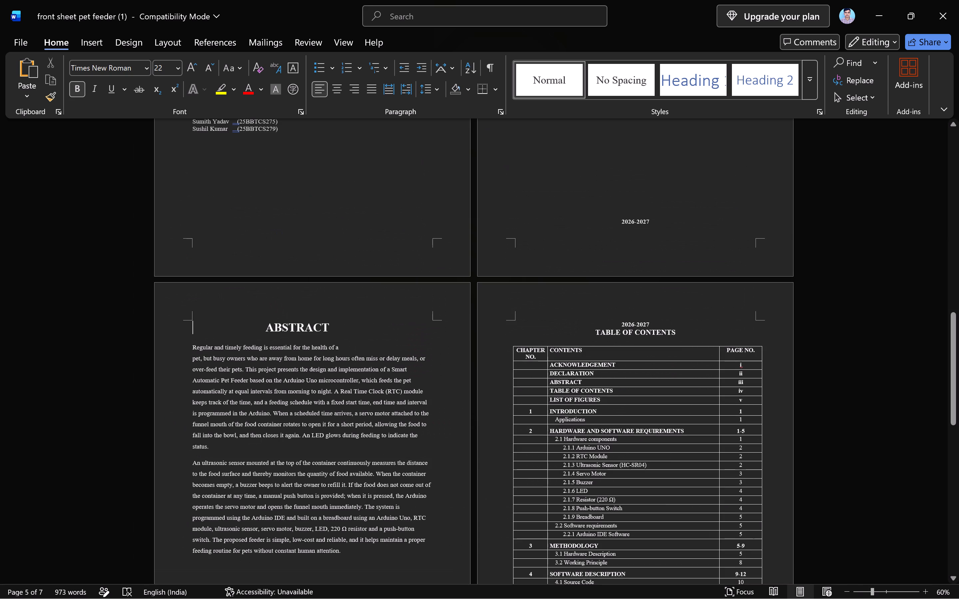
pyautogui.scroll(5, 456, 491)
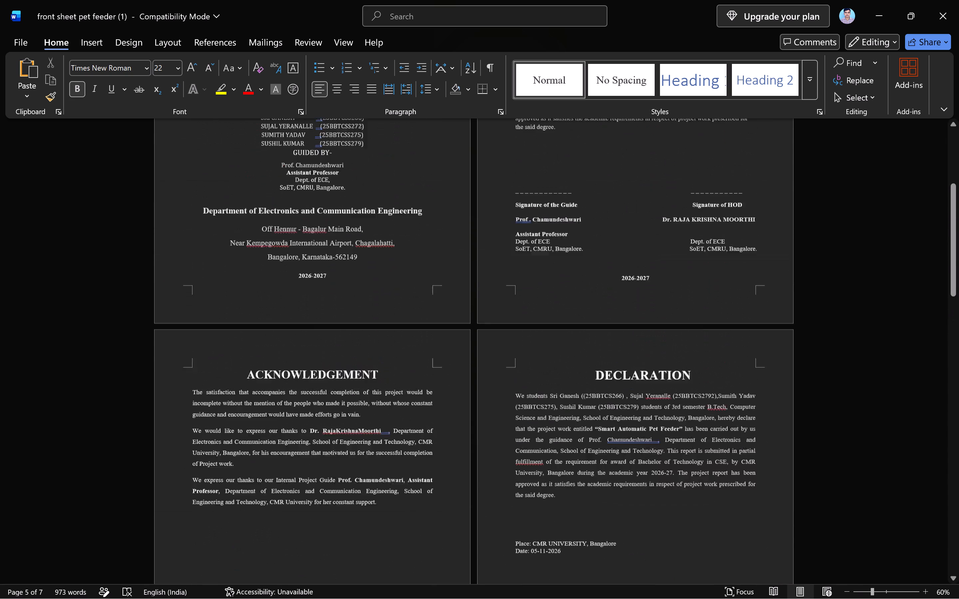
pyautogui.scroll(3, 456, 491)
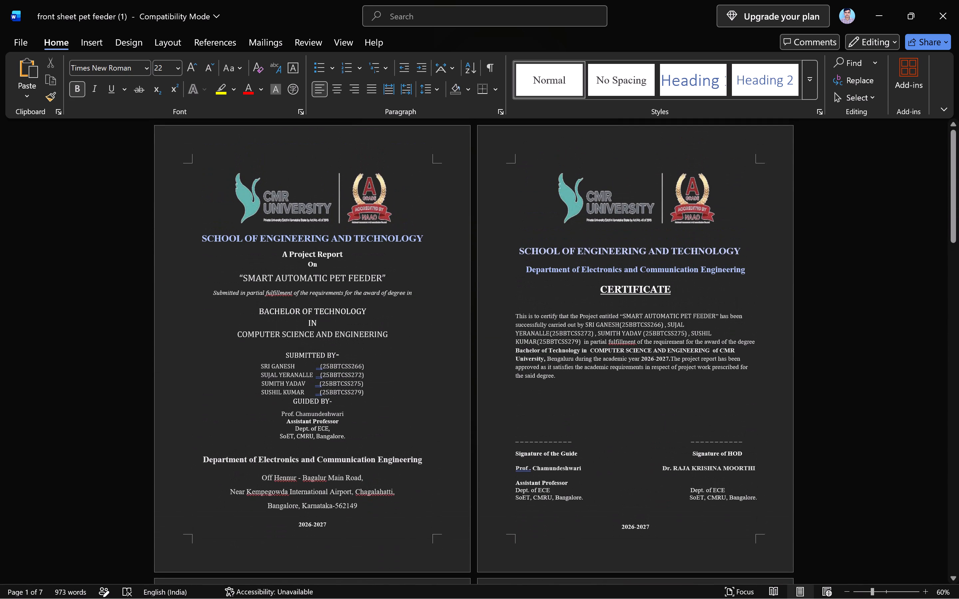
pyautogui.scroll(-3, 456, 491)
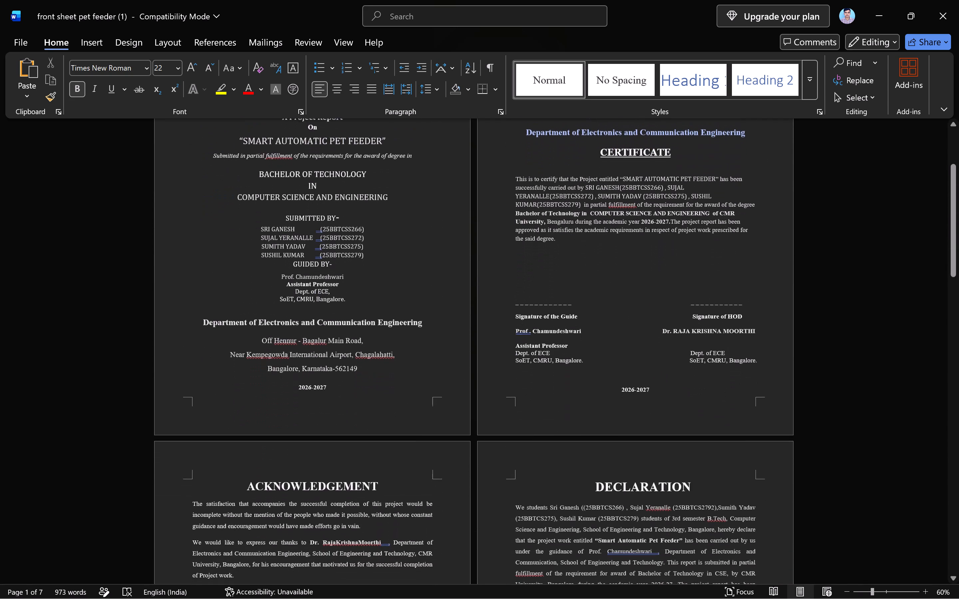
pyautogui.scroll(-3, 456, 491)
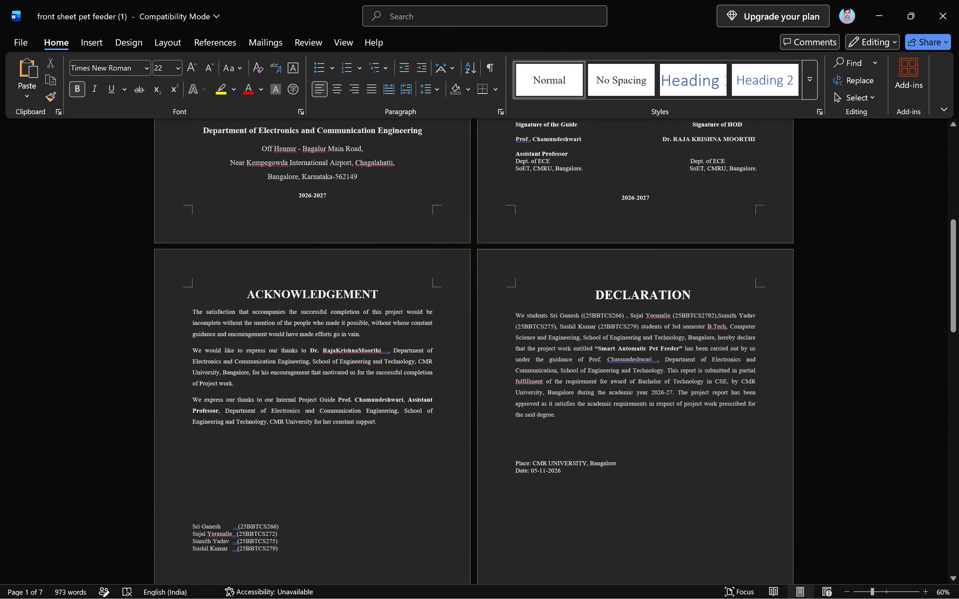
pyautogui.scroll(-3, 456, 491)
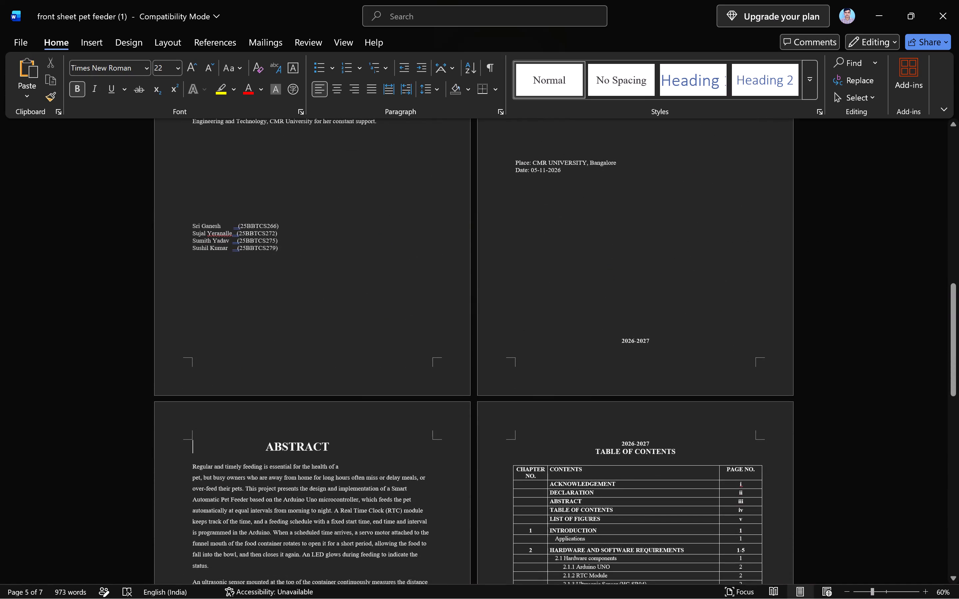
pyautogui.scroll(-4, 456, 491)
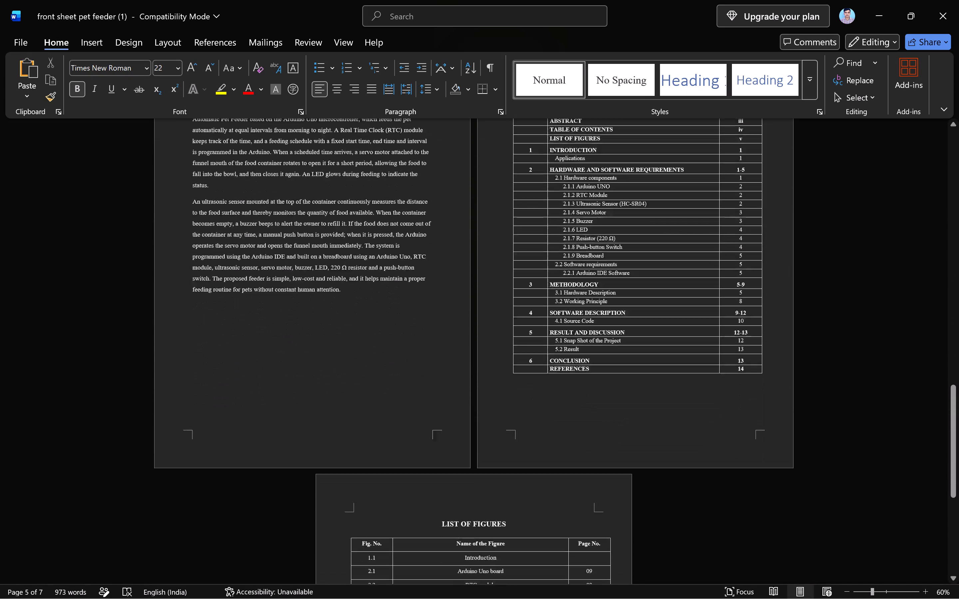
pyautogui.scroll(-4, 456, 491)
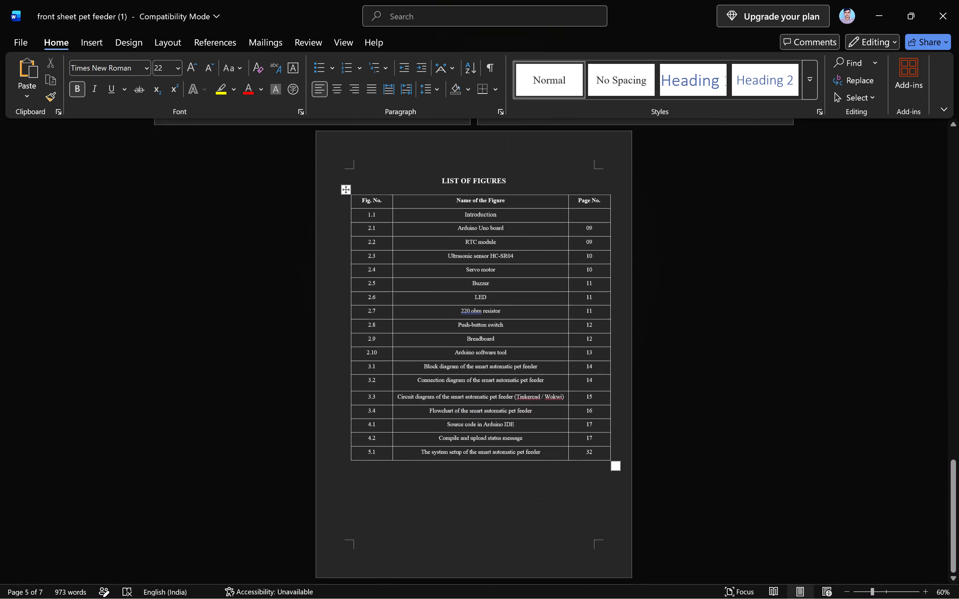
pyautogui.scroll(-4, 456, 491)
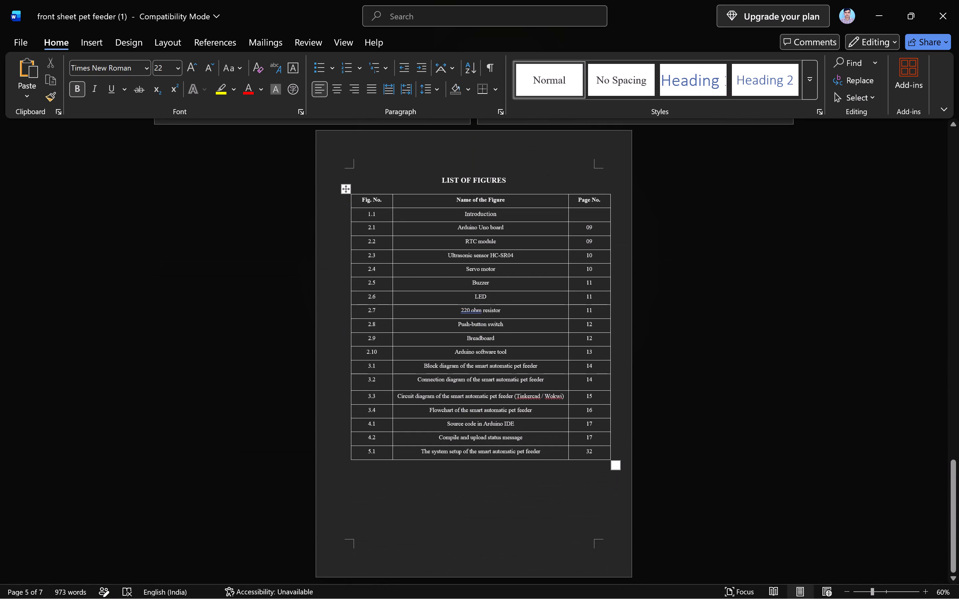
pyautogui.scroll(-1, 456, 491)
# Save the front sheet document.
pyautogui.hotkey('ctrl', 's')
pyautogui.hotkey('ctrl', 's')
pyautogui.hotkey('ctrl', 's')
pyautogui.hotkey('ctrl', 's')
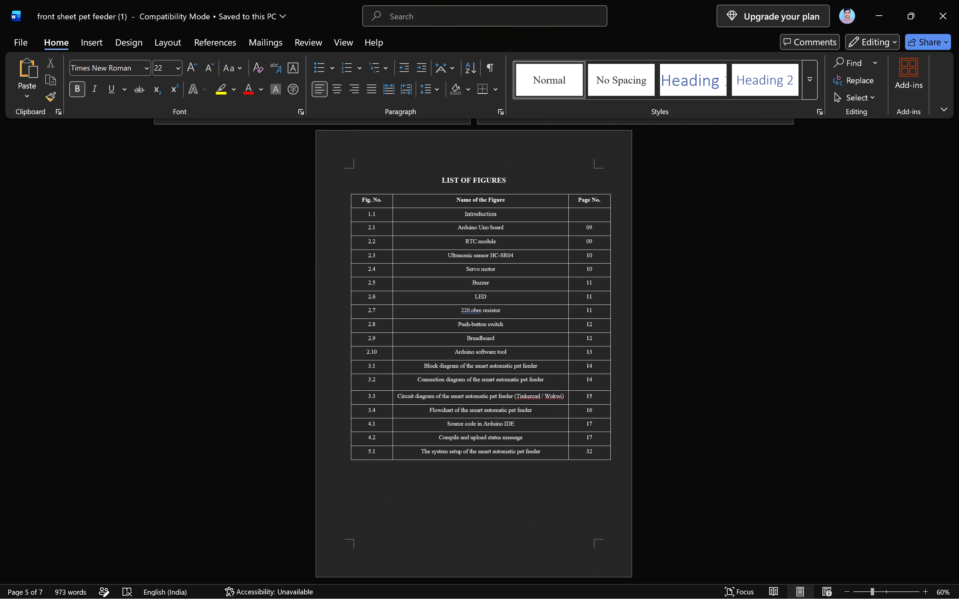
pyautogui.click(456, 491)
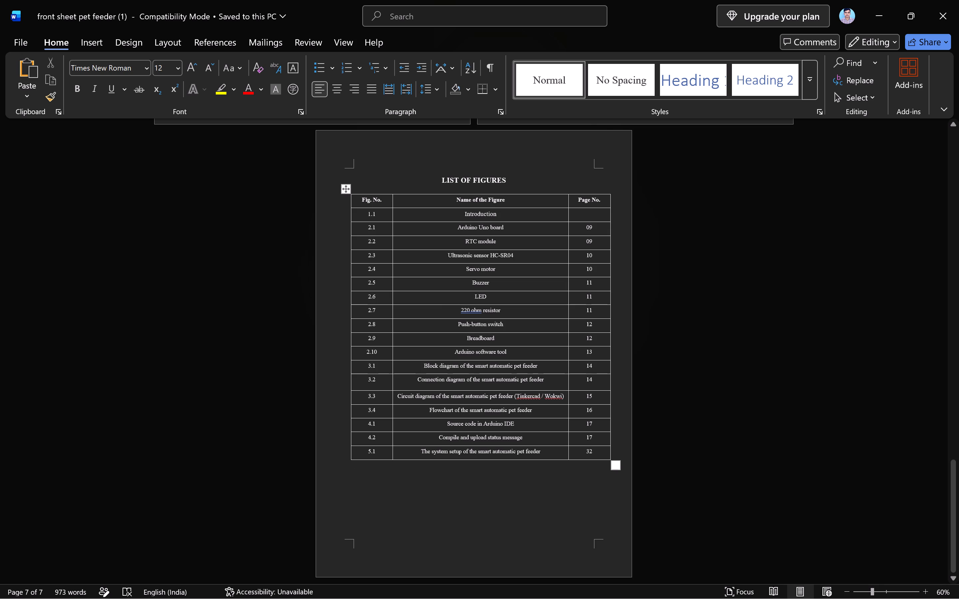
pyautogui.click(744, 466)
pyautogui.hotkey('ctrl', 's')
pyautogui.hotkey('ctrl', 's')
pyautogui.hotkey('ctrl', 's')
pyautogui.hotkey('ctrl', 's')
pyautogui.hotkey('ctrl', 's')
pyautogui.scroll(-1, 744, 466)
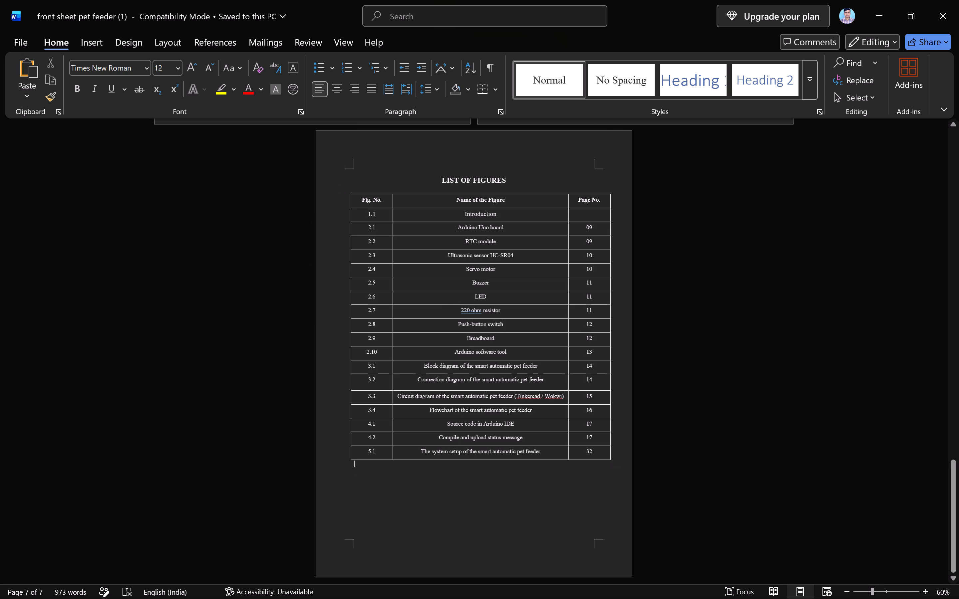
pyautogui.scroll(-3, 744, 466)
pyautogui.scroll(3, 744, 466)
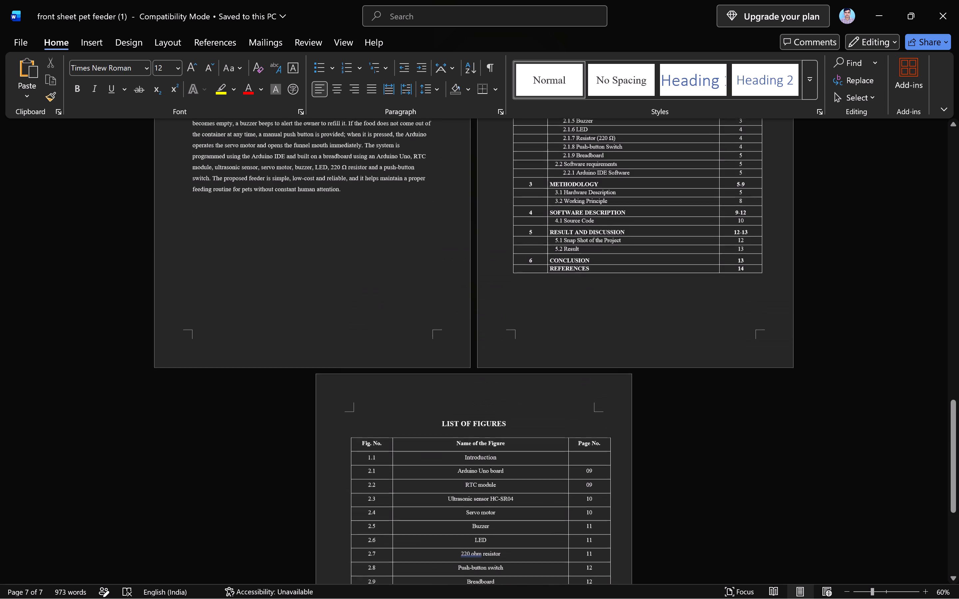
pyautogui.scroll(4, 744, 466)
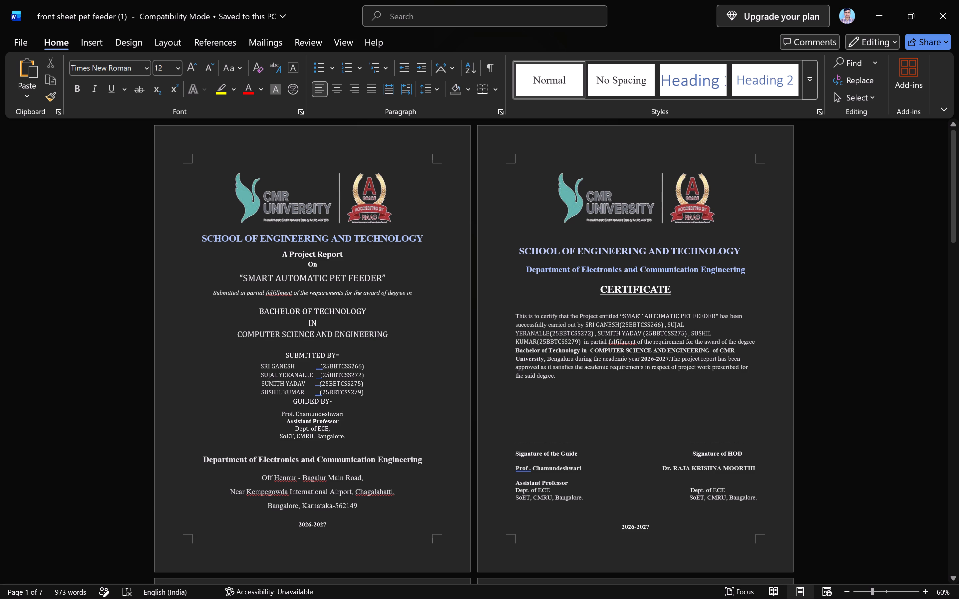
# Review the saved front sheet at a larger zoom, from the title page through the ABSTRACT and TABLE OF CONTENTS to the LIST OF FIGURES.
pyautogui.keyDown('ctrl'); pyautogui.scroll(3, 881, 230); pyautogui.keyUp('ctrl')
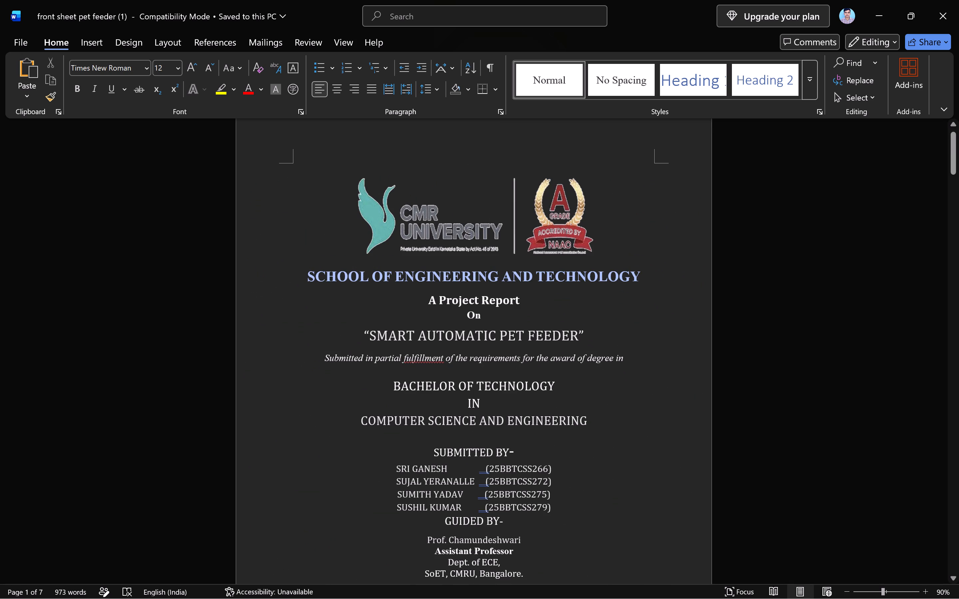
pyautogui.scroll(2, 881, 230)
pyautogui.scroll(-3, 876, 222)
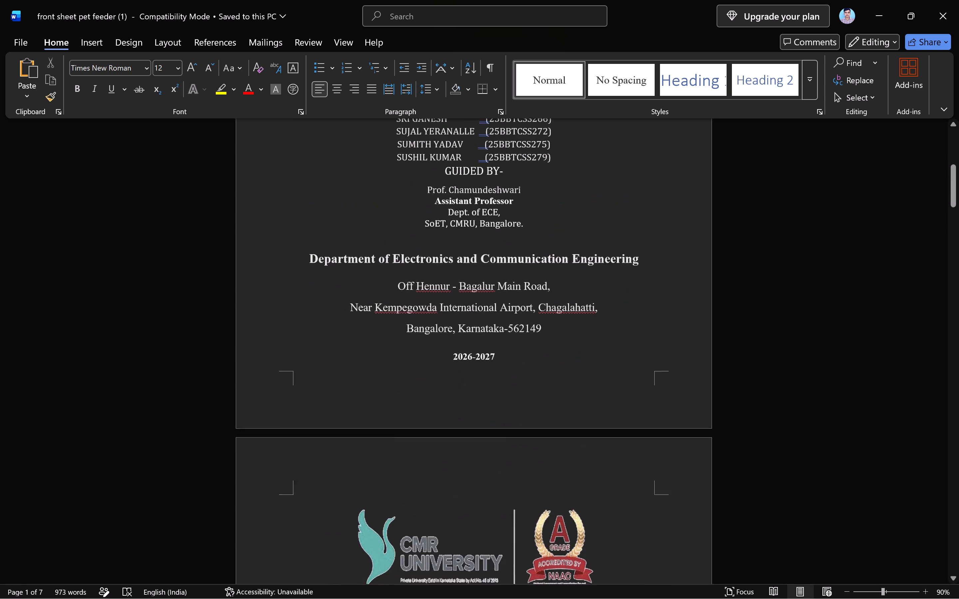
pyautogui.scroll(-5, 876, 222)
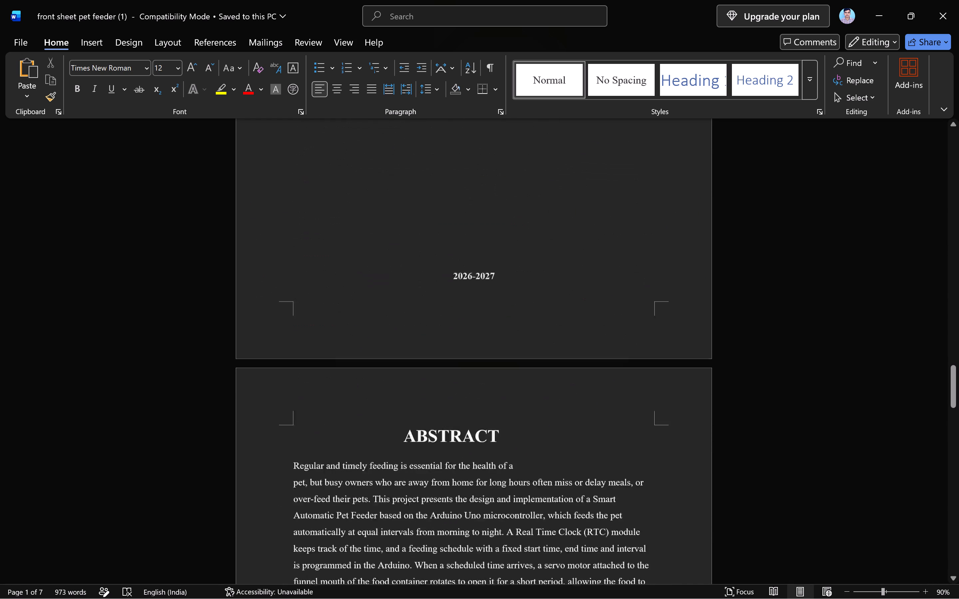
pyautogui.scroll(-1, 876, 222)
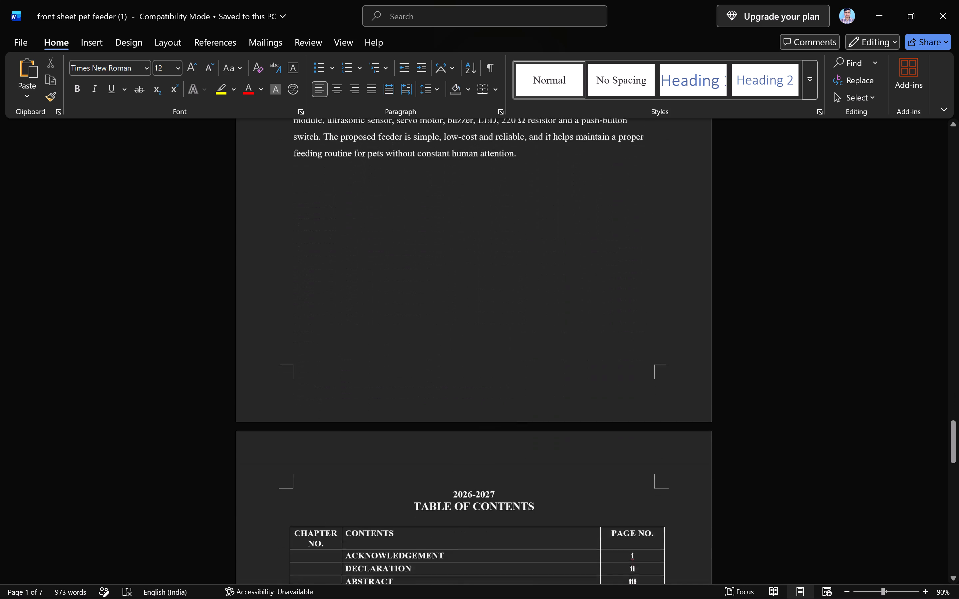
pyautogui.scroll(-1, 876, 222)
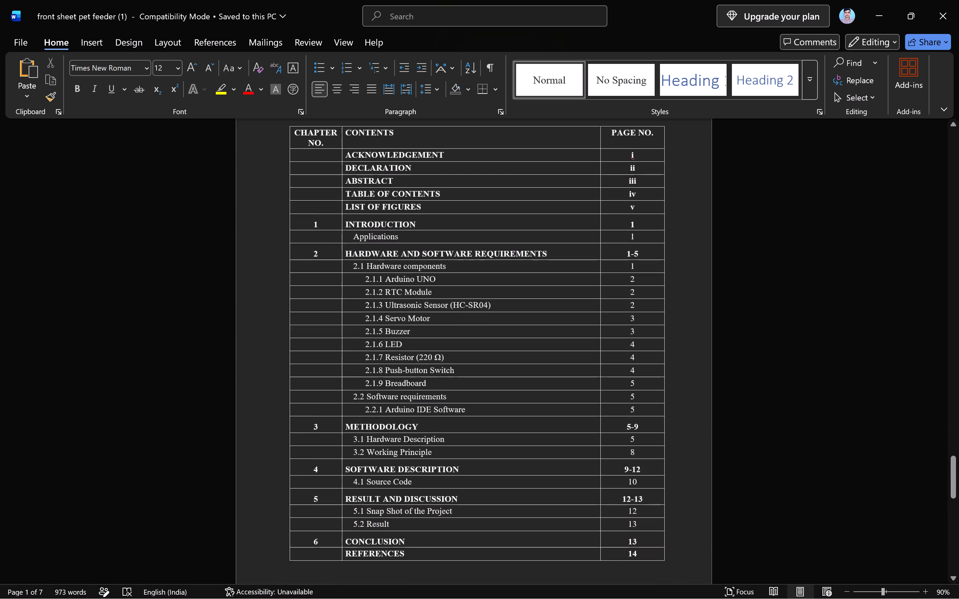
pyautogui.scroll(-1, 876, 222)
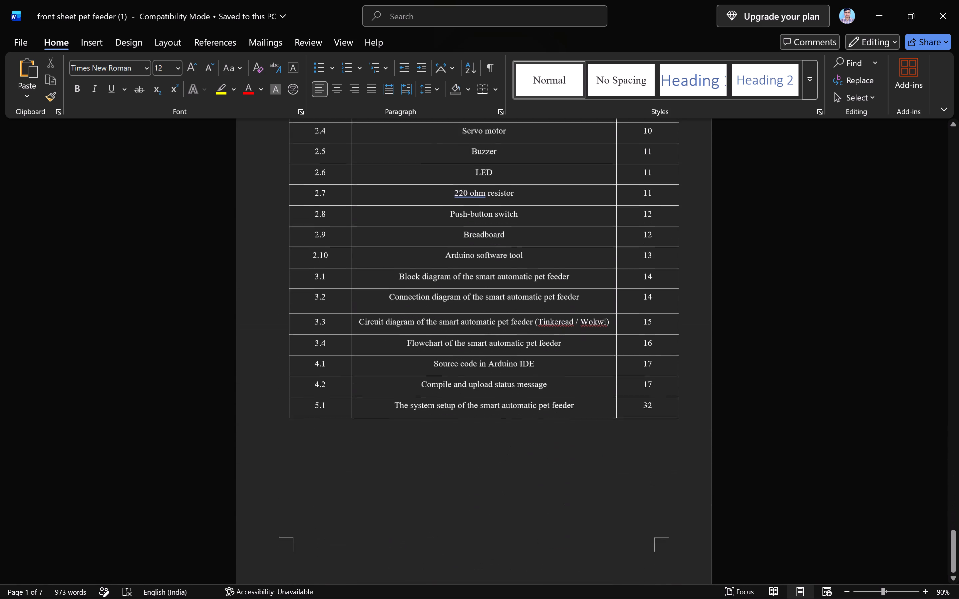
pyautogui.scroll(-1, 876, 222)
pyautogui.scroll(4, 876, 222)
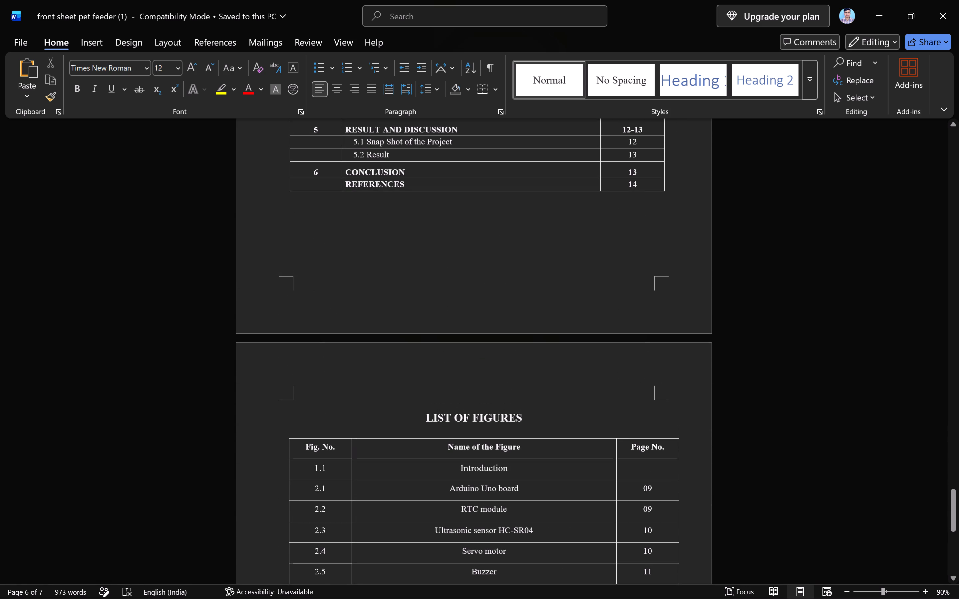
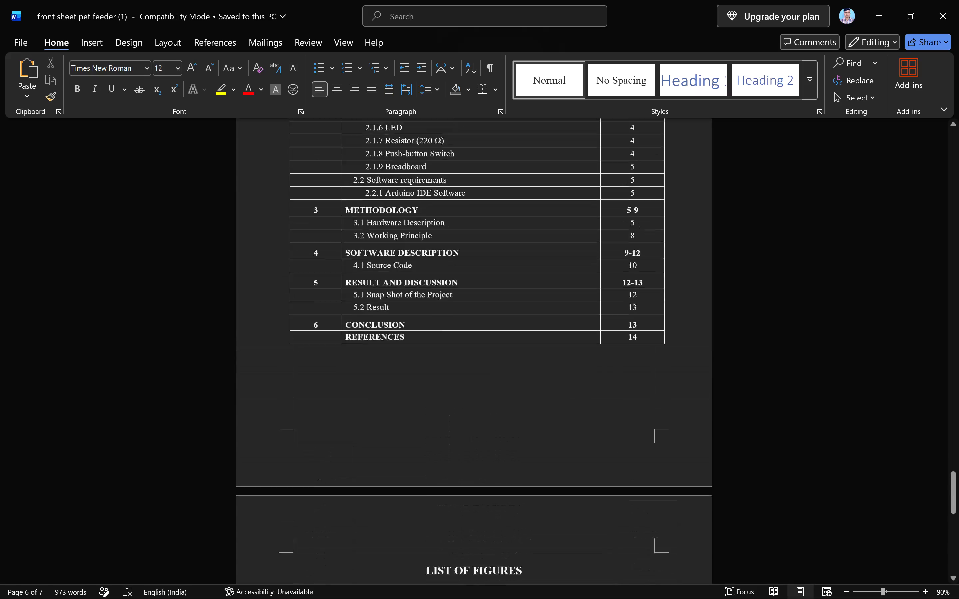
# Skim the front sheet again from the title page to the end of the table of contents, returning to the full title page.
pyautogui.scroll(7, 842, 288)
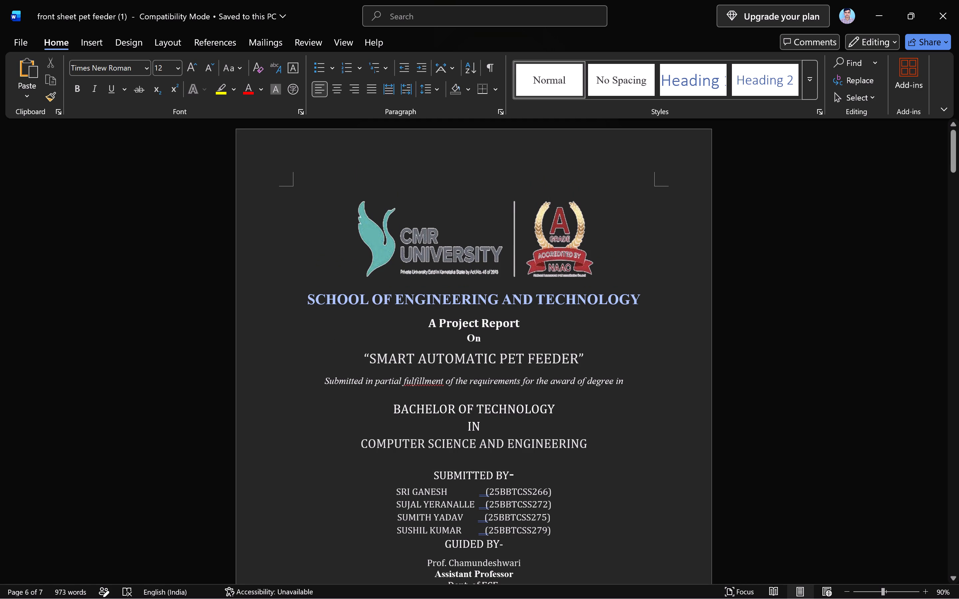
pyautogui.moveTo(953, 159); pyautogui.dragTo(952, 343)
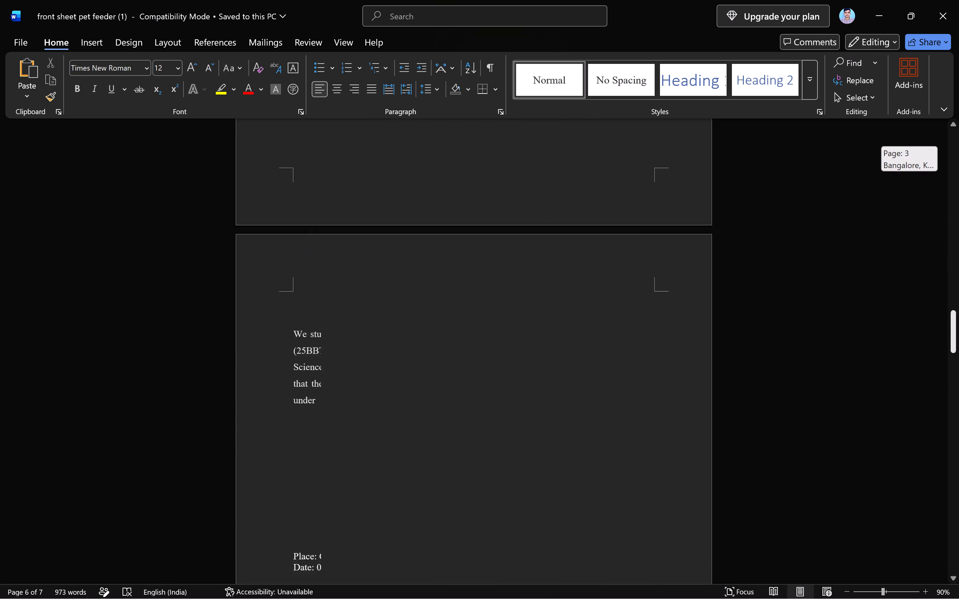
pyautogui.moveTo(952, 343); pyautogui.dragTo(940, 480)
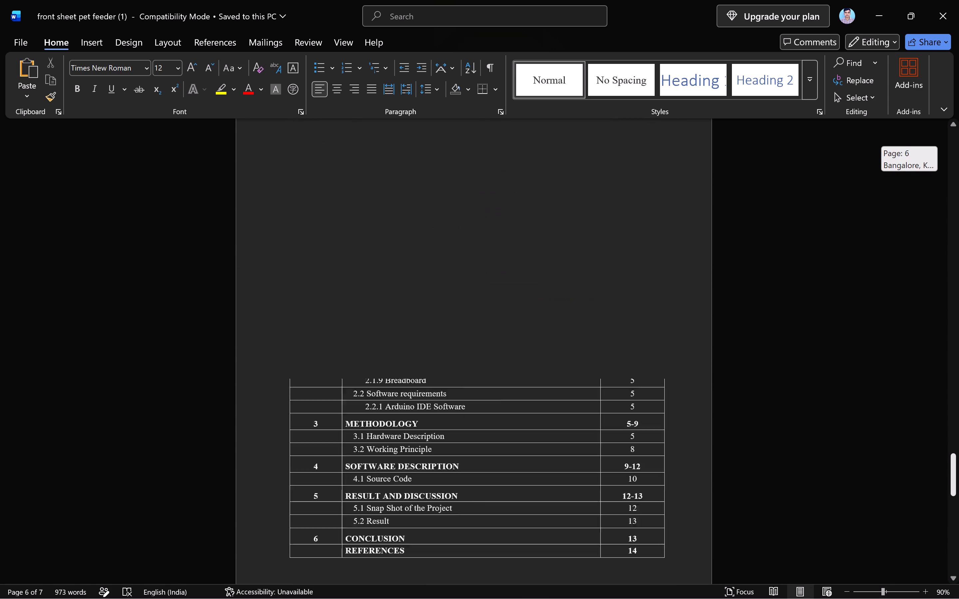
pyautogui.moveTo(940, 480); pyautogui.dragTo(945, 173)
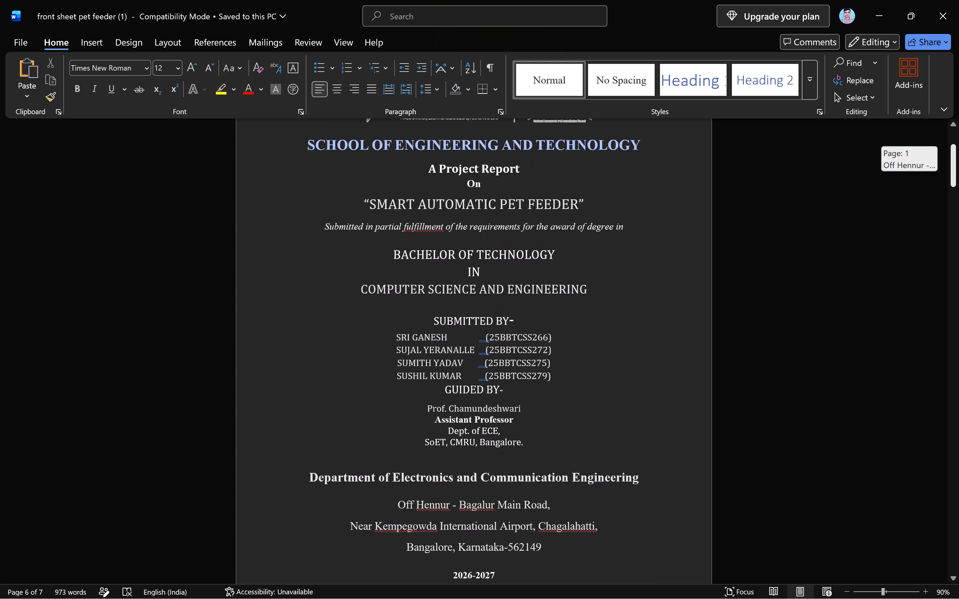
pyautogui.moveTo(945, 173); pyautogui.dragTo(946, 170)
pyautogui.scroll(1, 946, 170)
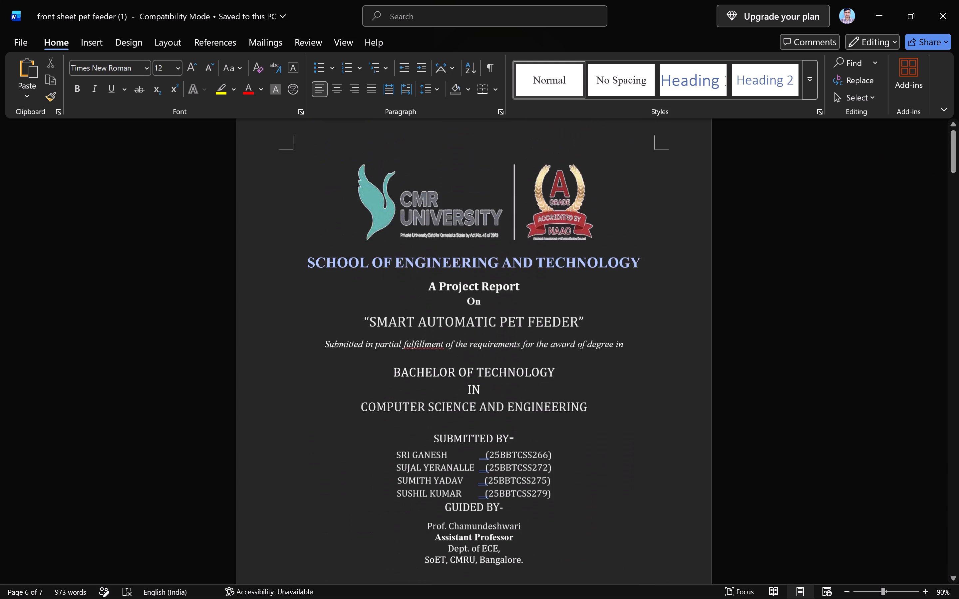
pyautogui.scroll(1, 946, 170)
pyautogui.keyDown('ctrl'); pyautogui.scroll(-4, 869, 287); pyautogui.keyUp('ctrl')
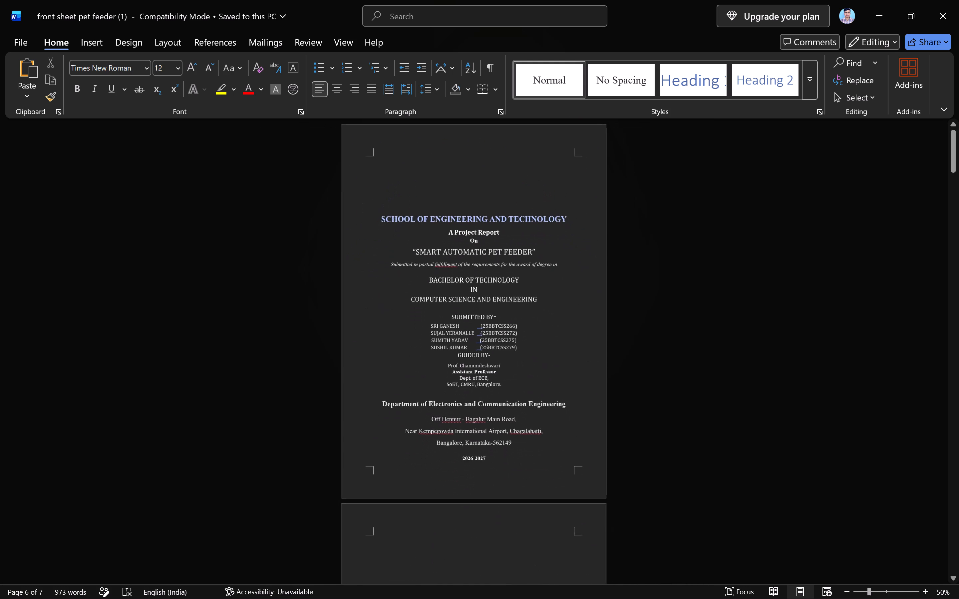
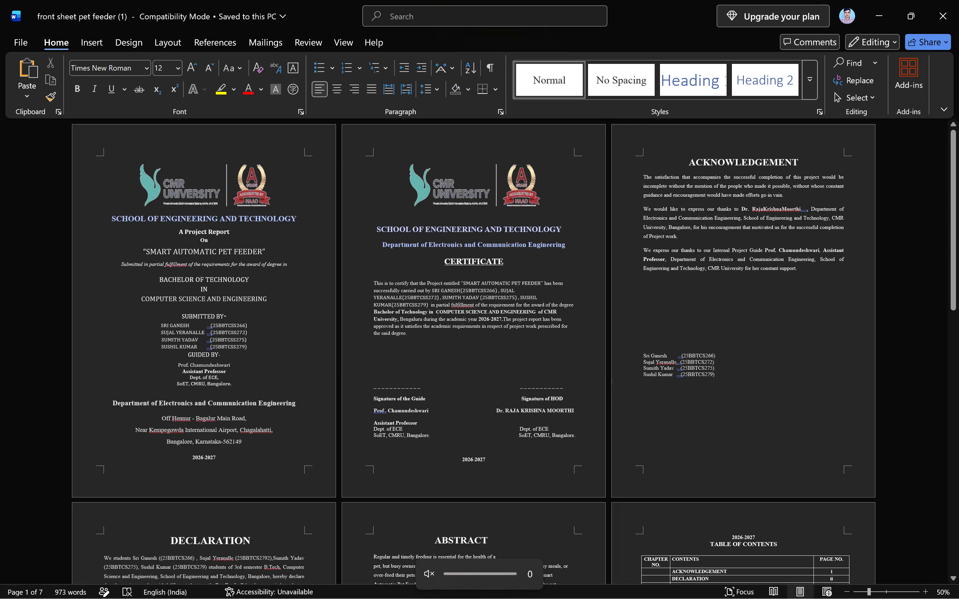
# Make the professor's name line under GUIDED BY bold on the title page.
pyautogui.keyDown('ctrl'); pyautogui.scroll(5, 837, 209); pyautogui.keyUp('ctrl')
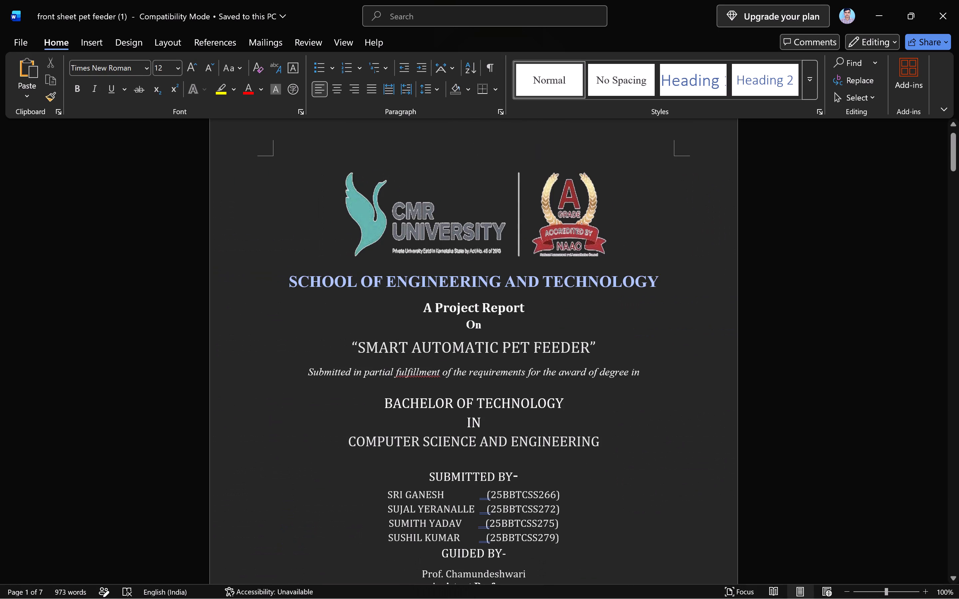
pyautogui.scroll(-1, 816, 238)
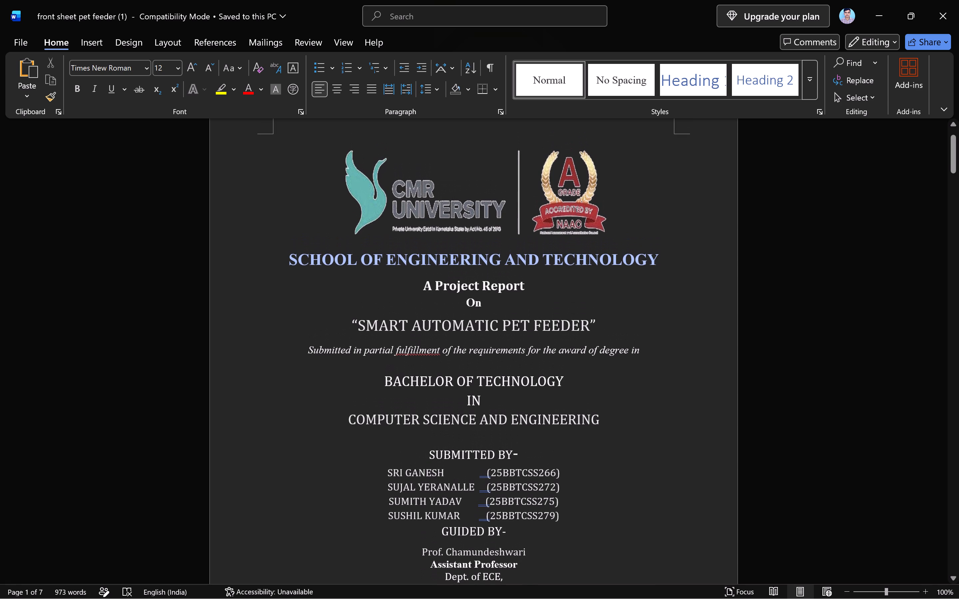
pyautogui.scroll(-1, 816, 238)
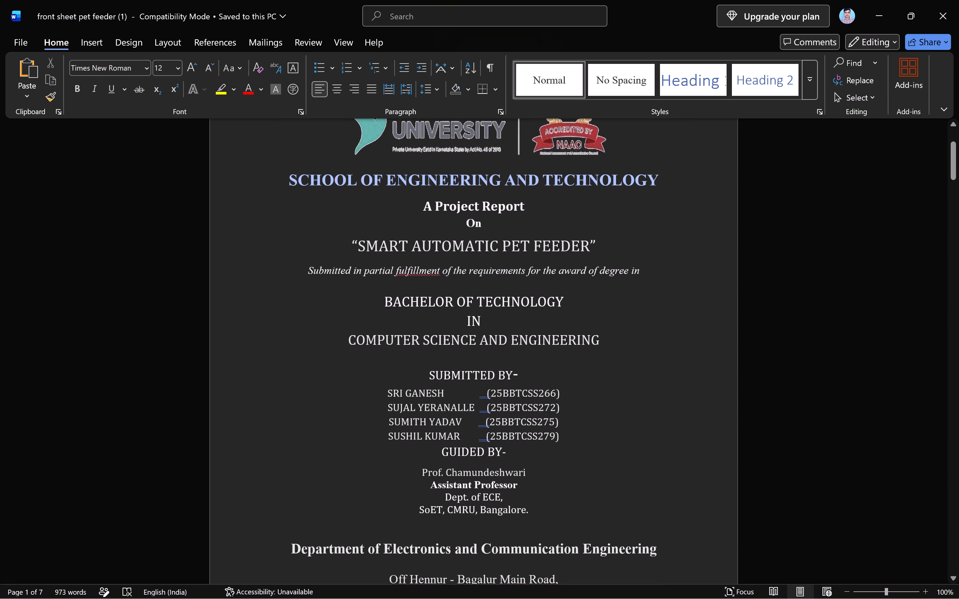
pyautogui.scroll(-3, 816, 238)
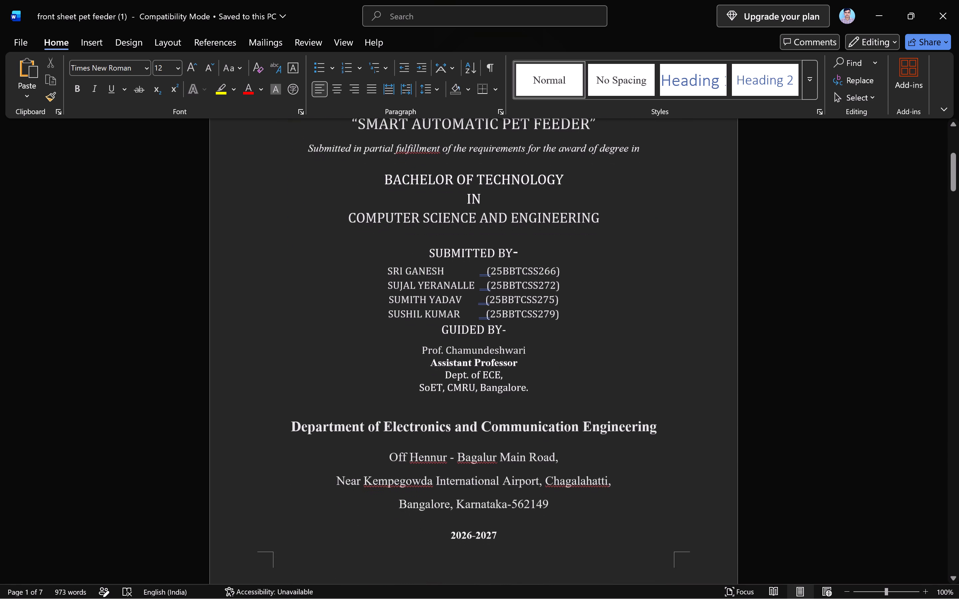
pyautogui.scroll(-1, 816, 238)
pyautogui.scroll(2, 816, 238)
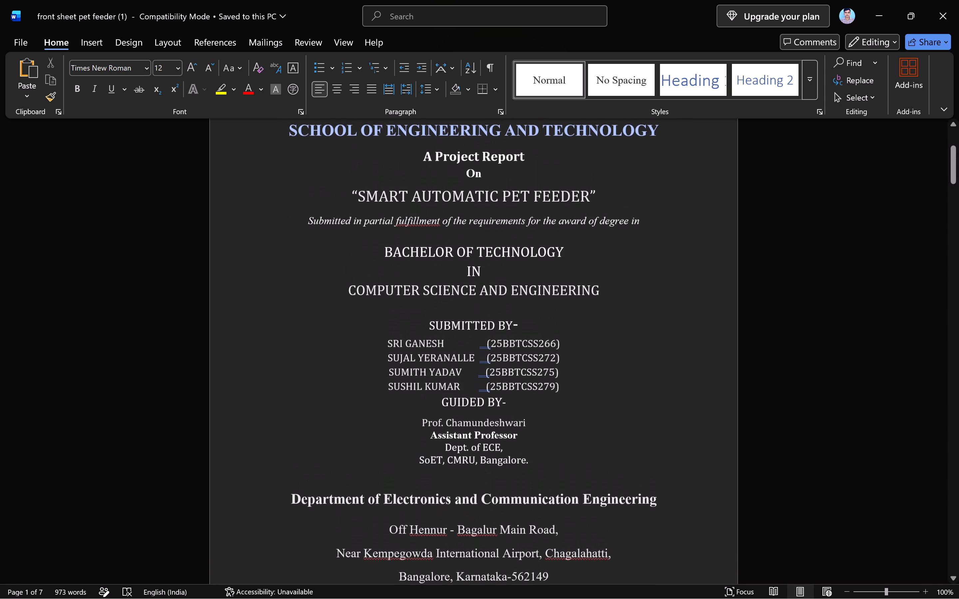
pyautogui.scroll(1, 816, 238)
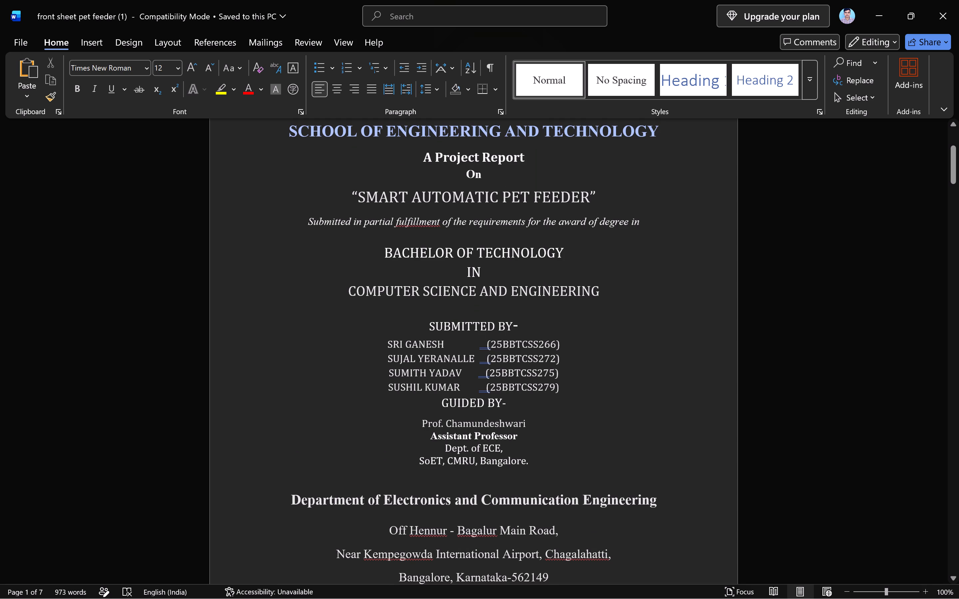
pyautogui.doubleClick(503, 438)
pyautogui.click(441, 436)
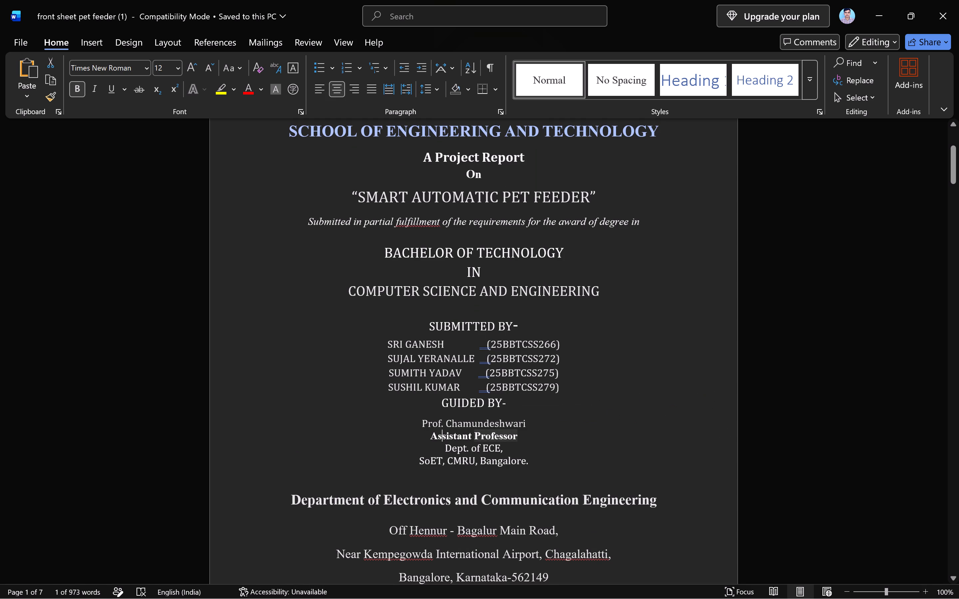
pyautogui.moveTo(427, 425); pyautogui.dragTo(450, 426)
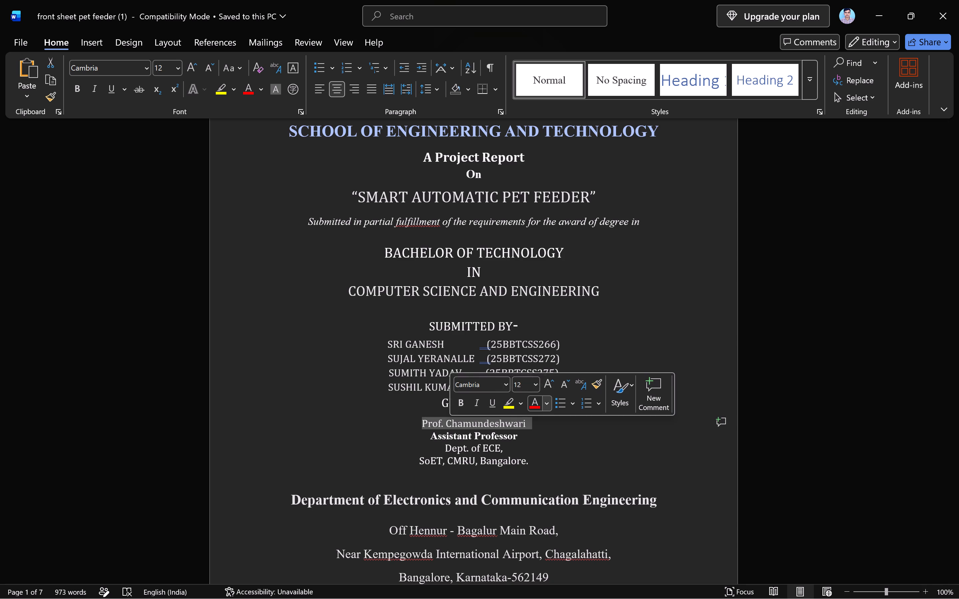
pyautogui.hotkey('ctrl', 'b')
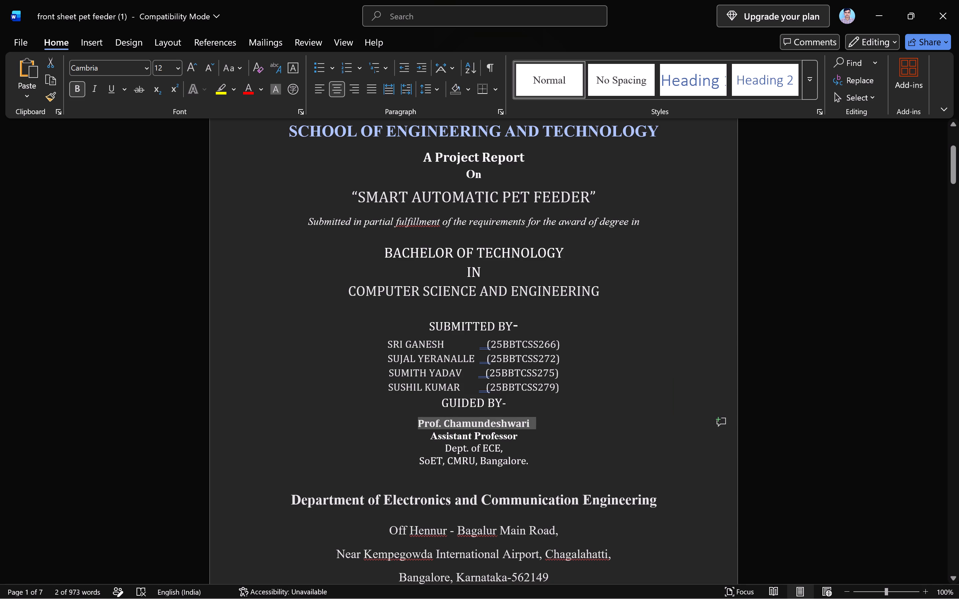
# Make the four student name and roll-number lines under SUBMITTED BY bold.
pyautogui.moveTo(377, 344); pyautogui.dragTo(561, 391)
pyautogui.hotkey('ctrl', 'b')
pyautogui.click(449, 274)
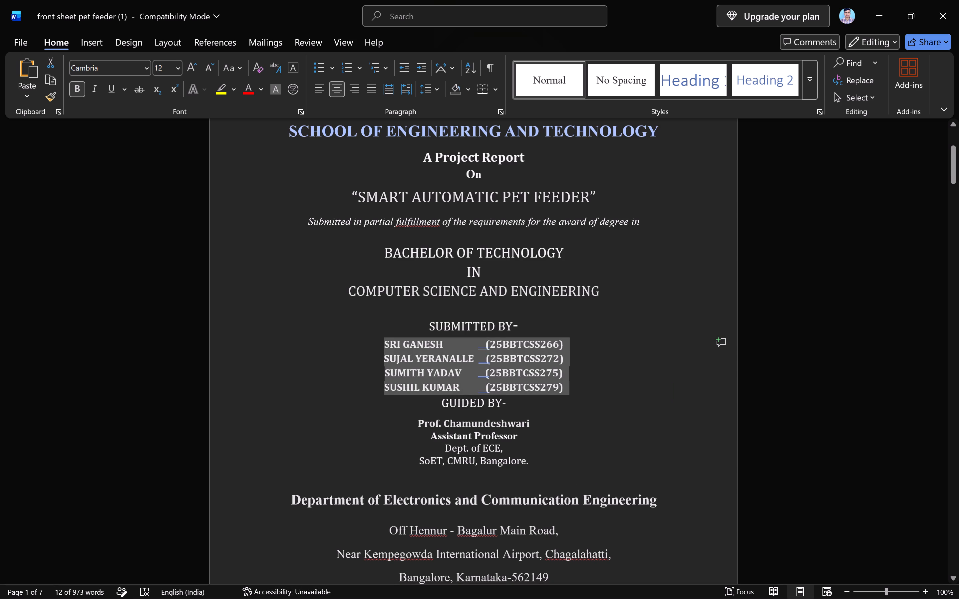
# Make the project title SMART AUTOMATIC PET FEEDER bold on the title page.
pyautogui.scroll(1, 449, 274)
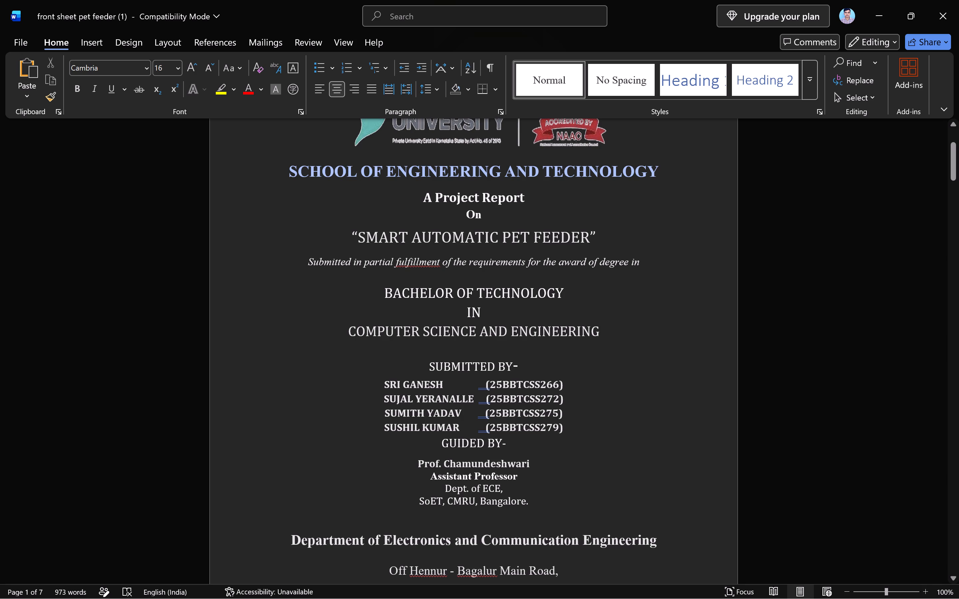
pyautogui.moveTo(357, 236); pyautogui.dragTo(573, 230)
pyautogui.hotkey('ctrl', 'b')
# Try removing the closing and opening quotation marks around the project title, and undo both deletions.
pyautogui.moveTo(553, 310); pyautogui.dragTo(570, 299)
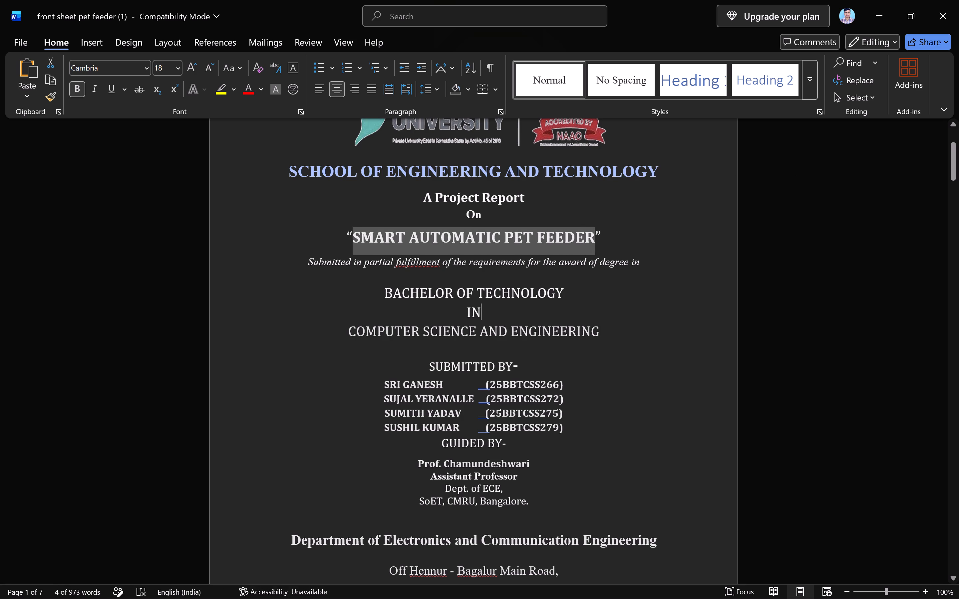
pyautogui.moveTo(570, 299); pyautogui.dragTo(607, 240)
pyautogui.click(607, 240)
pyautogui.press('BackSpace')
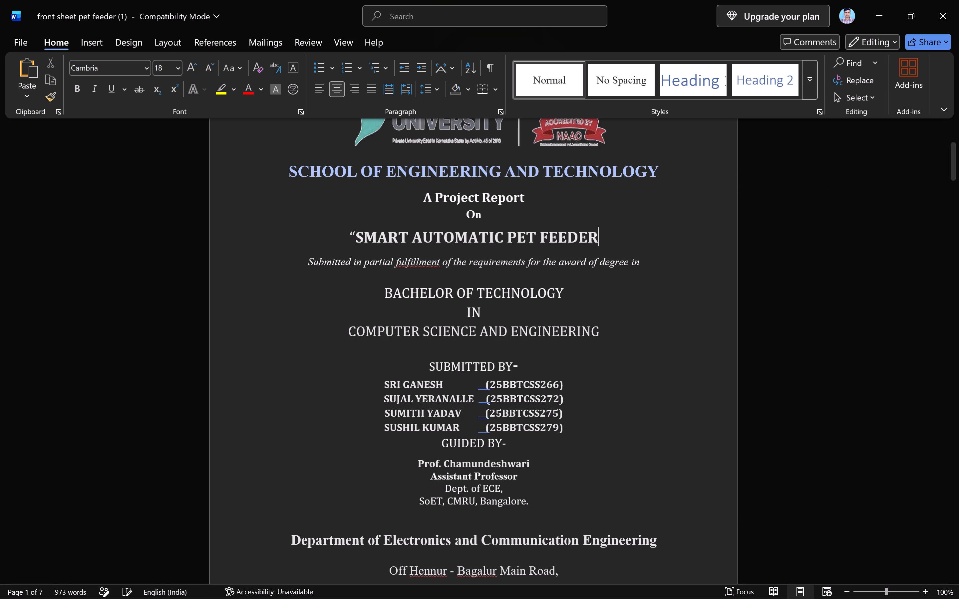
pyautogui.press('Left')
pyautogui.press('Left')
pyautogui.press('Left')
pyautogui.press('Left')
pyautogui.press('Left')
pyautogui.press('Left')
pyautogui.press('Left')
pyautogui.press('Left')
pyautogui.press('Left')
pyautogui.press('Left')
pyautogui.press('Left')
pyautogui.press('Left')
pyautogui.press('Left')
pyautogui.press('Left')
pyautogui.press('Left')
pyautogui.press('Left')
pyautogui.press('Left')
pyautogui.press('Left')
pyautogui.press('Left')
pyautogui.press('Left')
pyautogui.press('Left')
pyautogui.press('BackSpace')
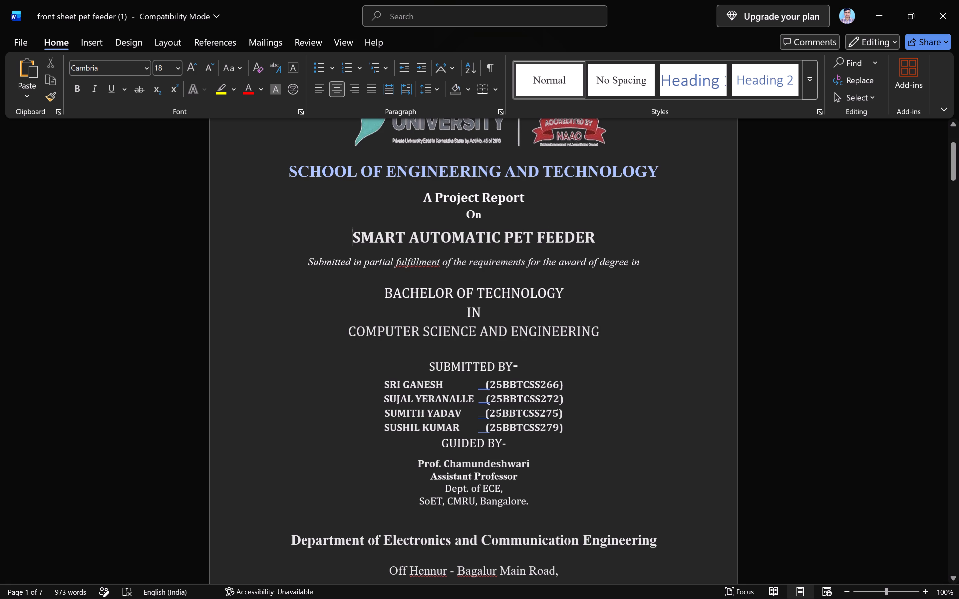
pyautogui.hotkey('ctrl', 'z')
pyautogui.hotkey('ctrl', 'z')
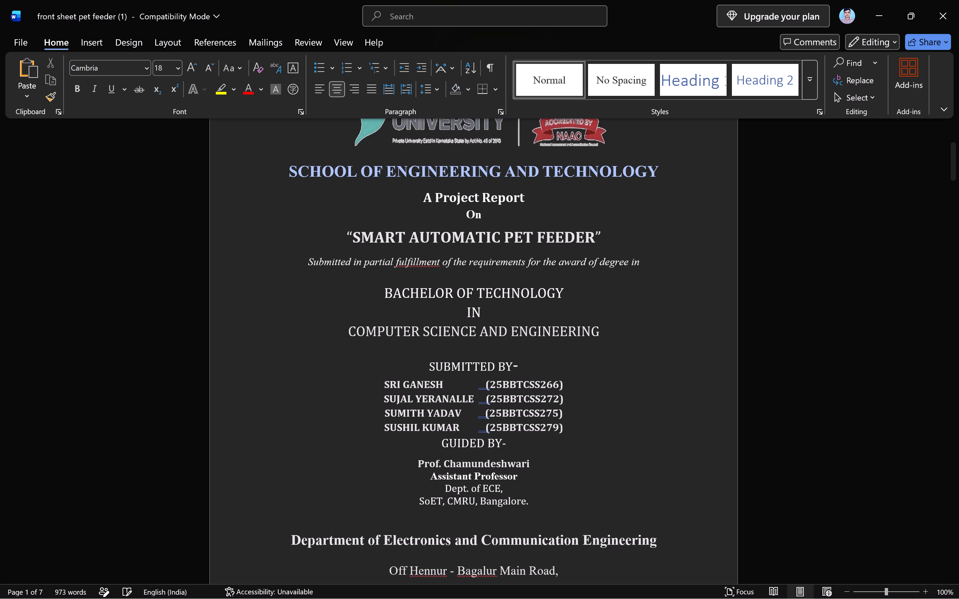
# Join the last two parts of the HOD's name into one word in the certificate's signature block.
pyautogui.scroll(-2, 568, 349)
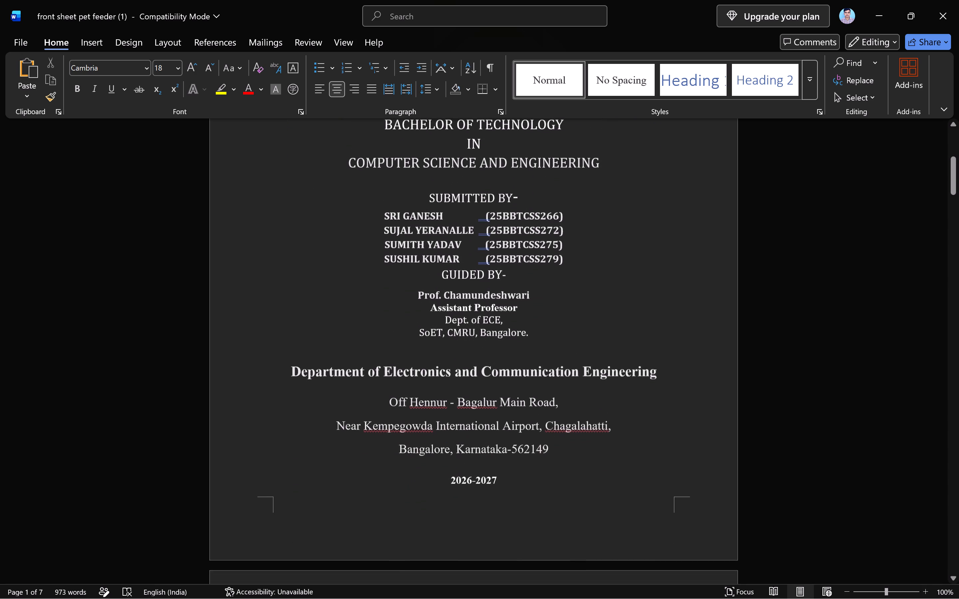
pyautogui.scroll(-3, 568, 349)
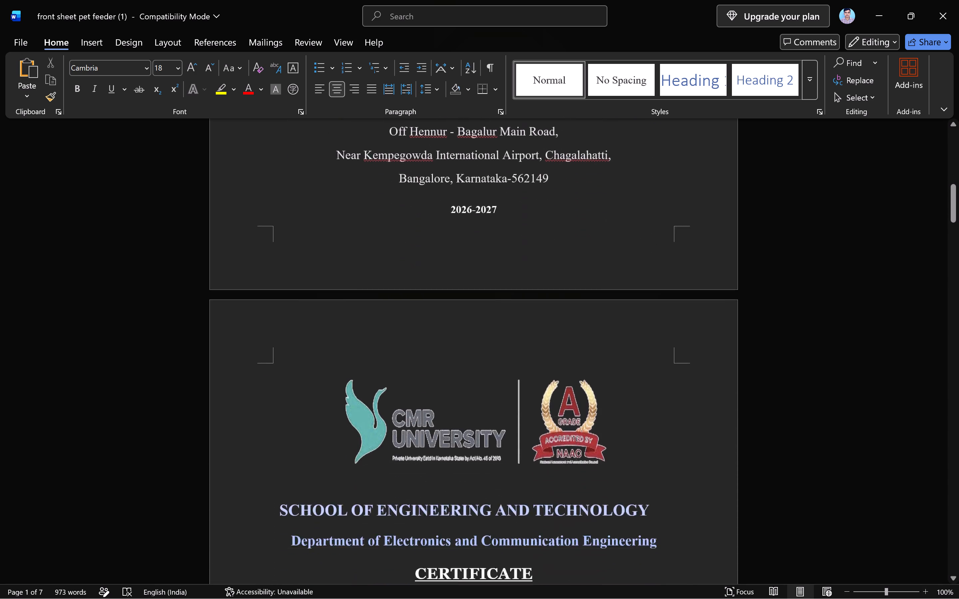
pyautogui.scroll(-2, 568, 349)
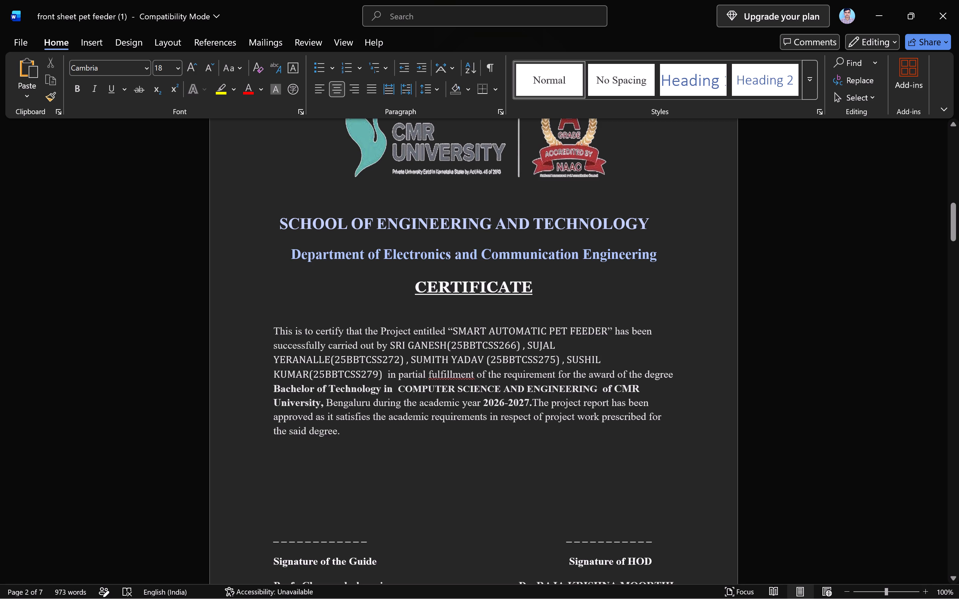
pyautogui.scroll(-1, 467, 425)
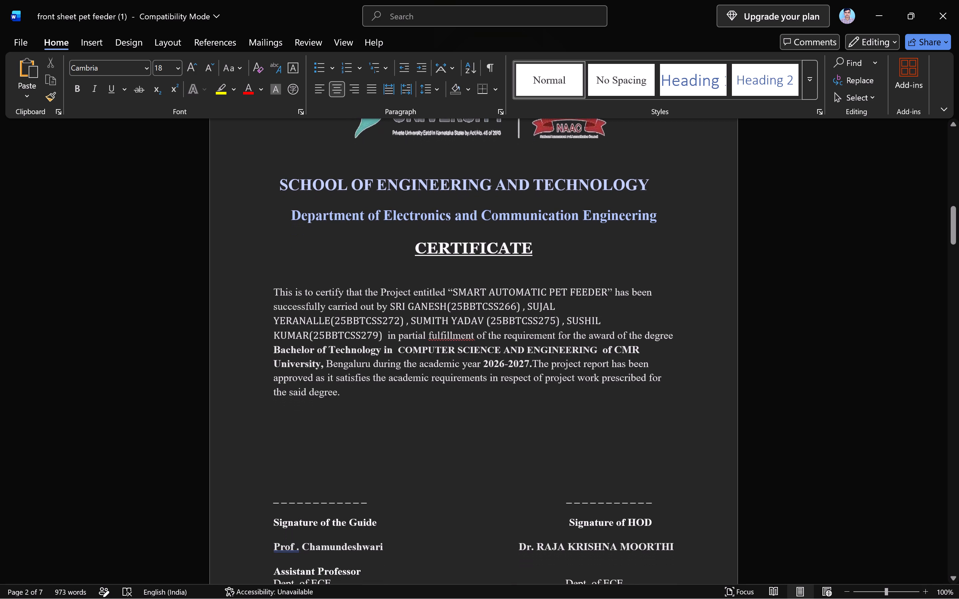
pyautogui.scroll(-1, 467, 425)
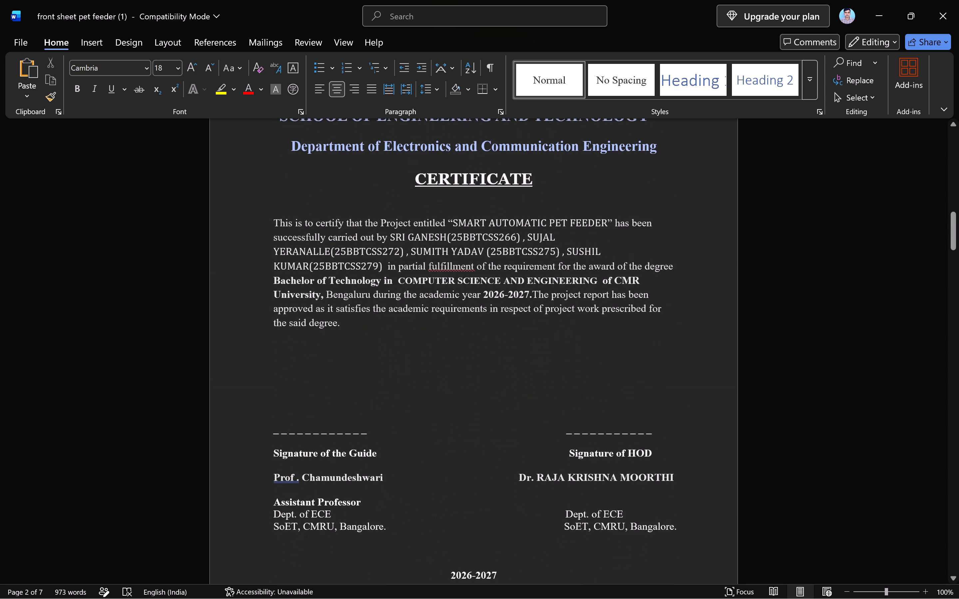
pyautogui.scroll(-2, 467, 425)
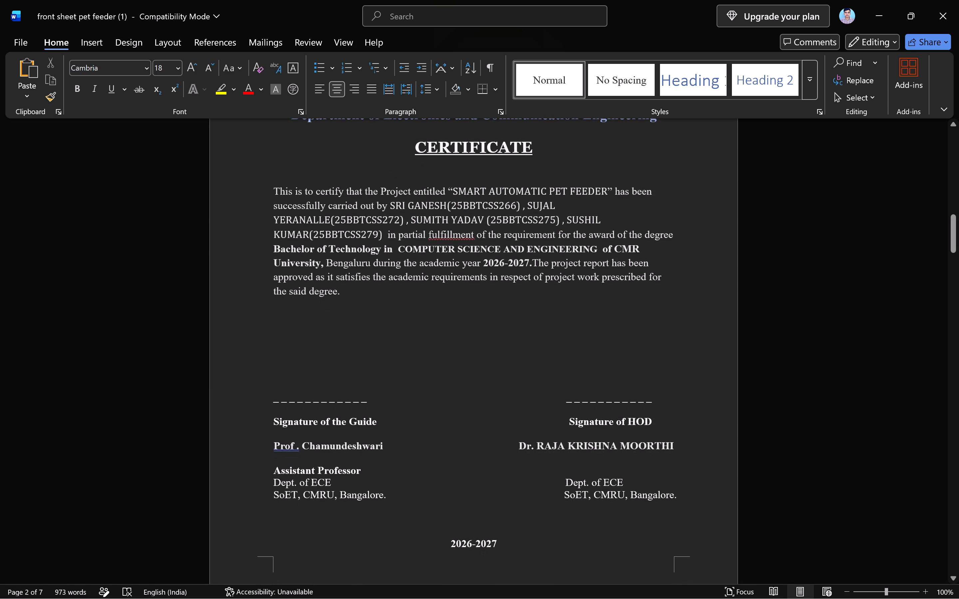
pyautogui.click(680, 449)
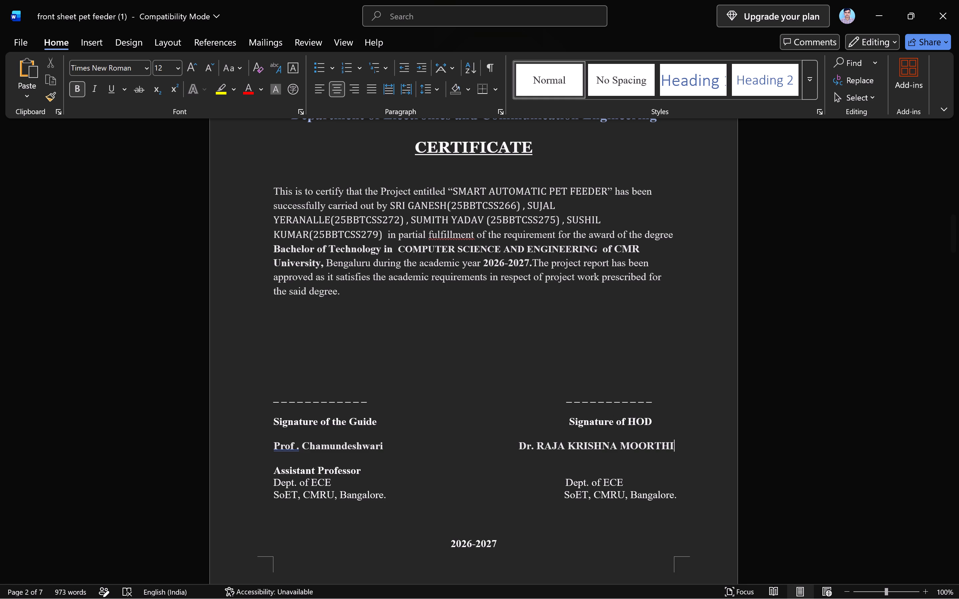
pyautogui.click(623, 448)
pyautogui.press('BackSpace')
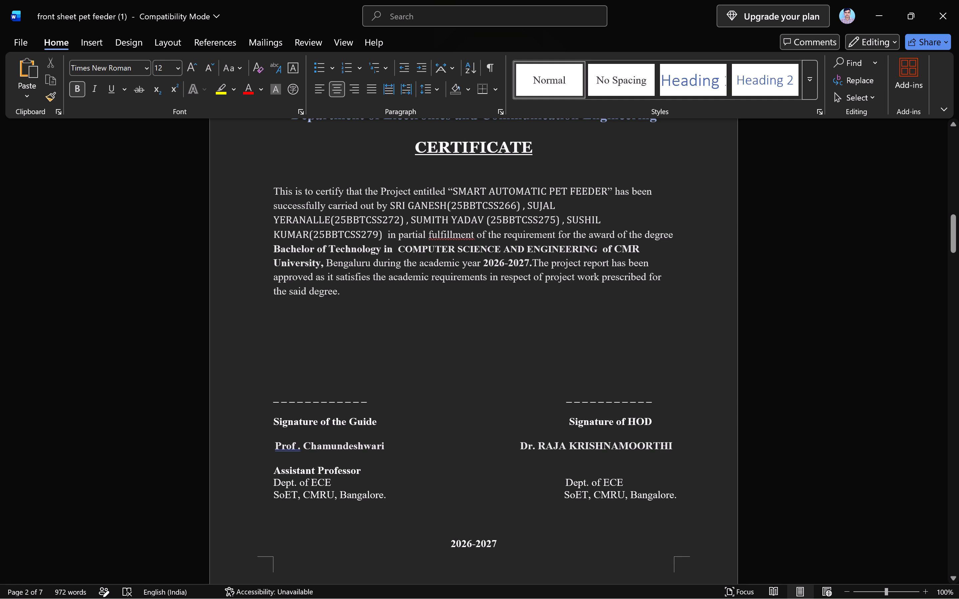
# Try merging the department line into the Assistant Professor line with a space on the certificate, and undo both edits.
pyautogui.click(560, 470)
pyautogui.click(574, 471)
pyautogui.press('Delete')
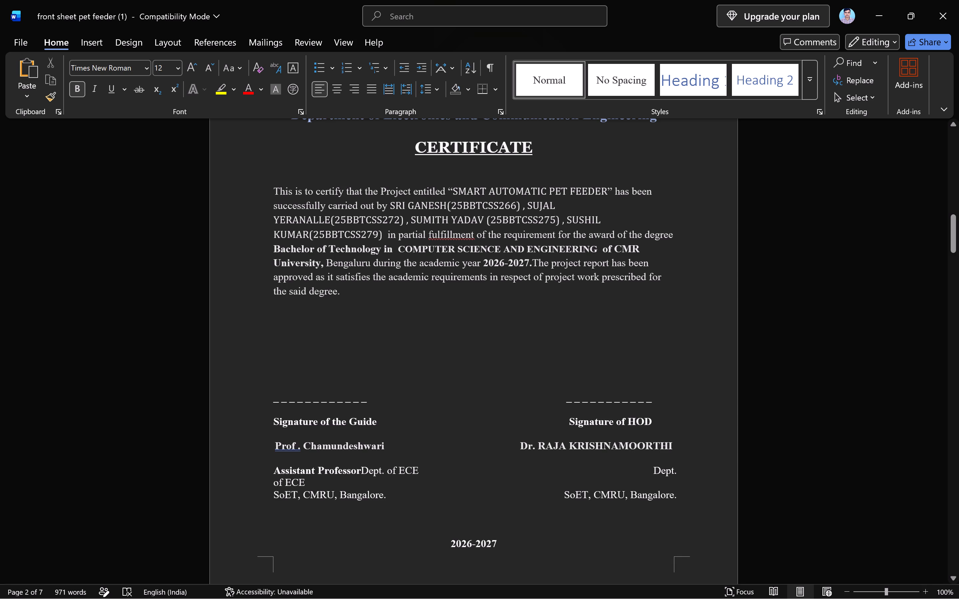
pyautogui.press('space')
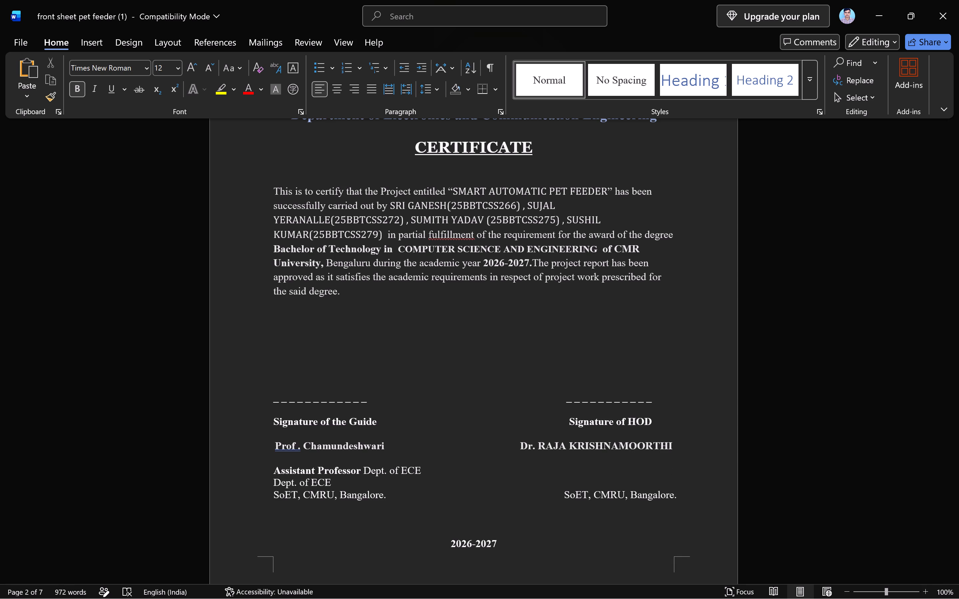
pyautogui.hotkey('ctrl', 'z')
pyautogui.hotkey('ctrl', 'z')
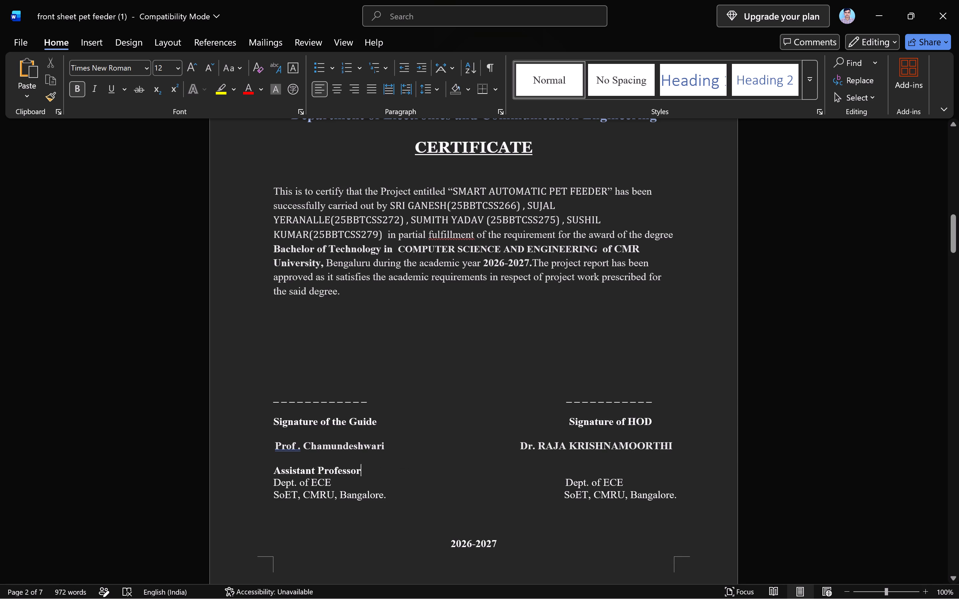
# Add the bold designation "Head of the Department" below the HOD's name in the certificate's signature block, correcting its spelling.
pyautogui.click(578, 471)
pyautogui.press('space')
pyautogui.press('space')
pyautogui.press('space')
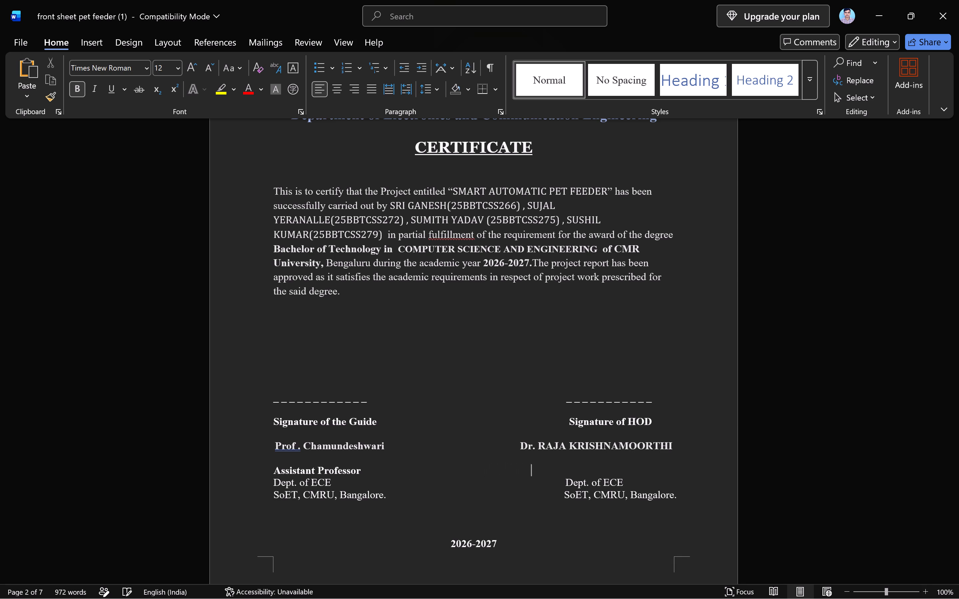
pyautogui.press('e')
pyautogui.write('ad of the')
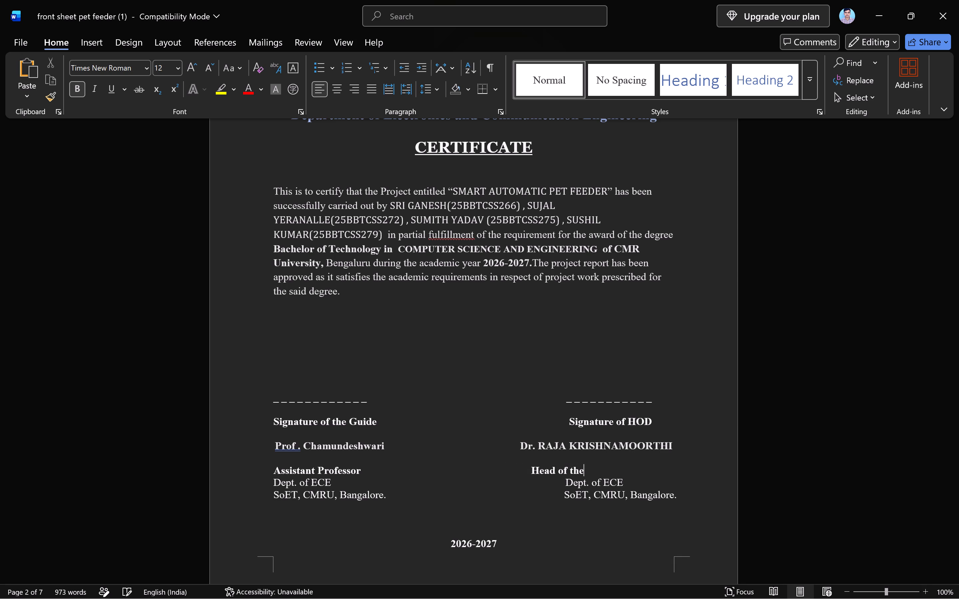
pyautogui.press('space')
pyautogui.press('BackSpace')
pyautogui.write('epaarftmernt')
pyautogui.press('Left')
pyautogui.press('Left')
pyautogui.press('BackSpace')
pyautogui.press('Left')
pyautogui.press('Left')
pyautogui.press('Left')
pyautogui.press('Right')
pyautogui.press('Left')
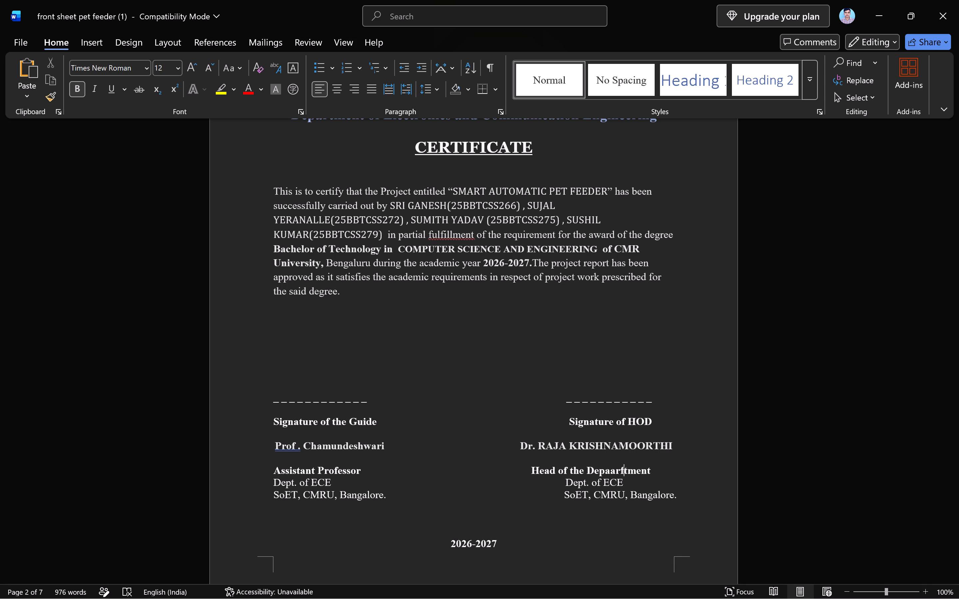
pyautogui.press('BackSpace')
pyautogui.press('BackSpace')
pyautogui.press('BackSpace')
pyautogui.press('r')
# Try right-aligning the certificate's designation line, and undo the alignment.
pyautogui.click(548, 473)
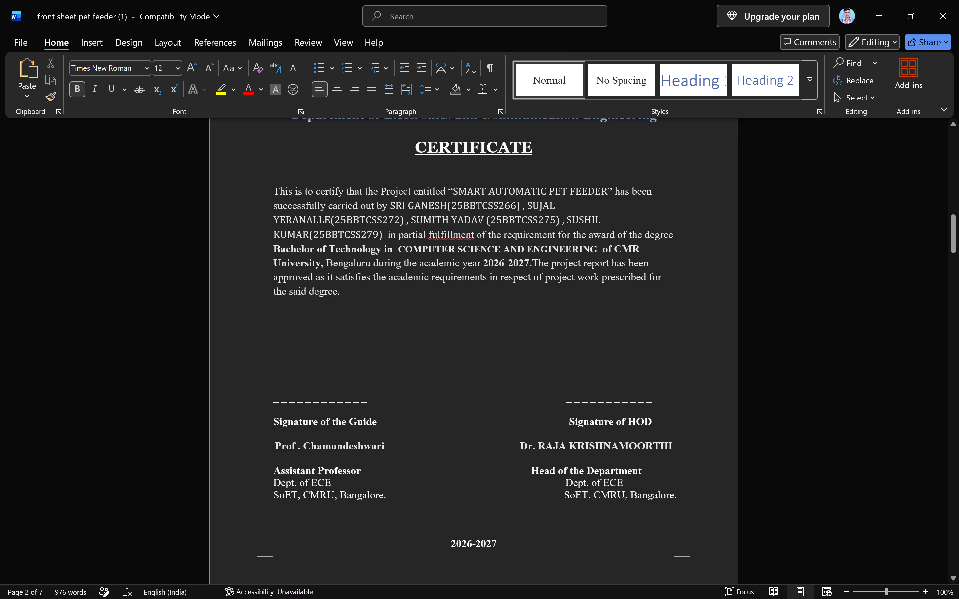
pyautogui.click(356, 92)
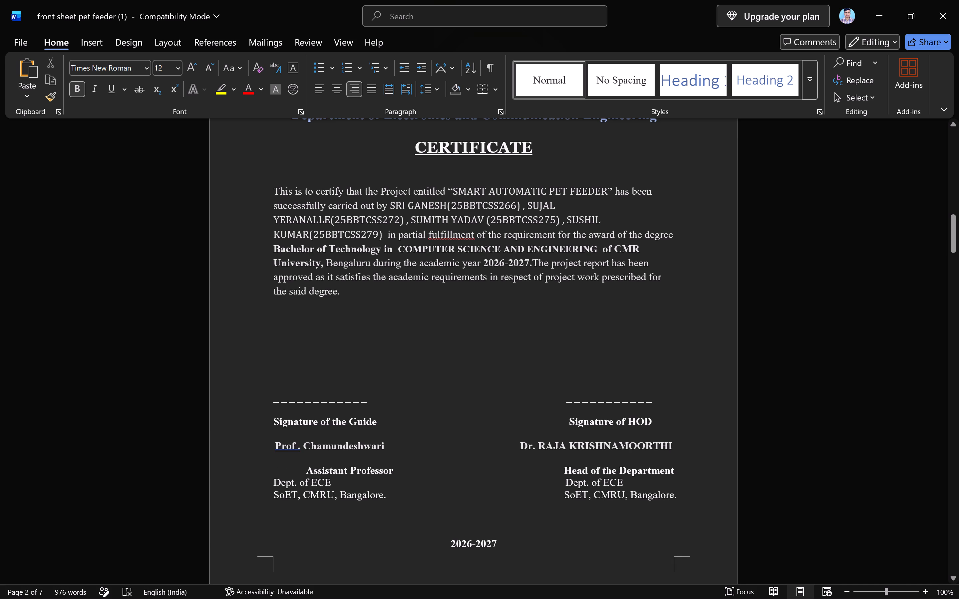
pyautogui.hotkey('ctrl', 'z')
# Shift Head of the Department along its line with spaces so it lines up above the HOD's department line.
pyautogui.press('Left')
pyautogui.press('Left')
pyautogui.press('Left')
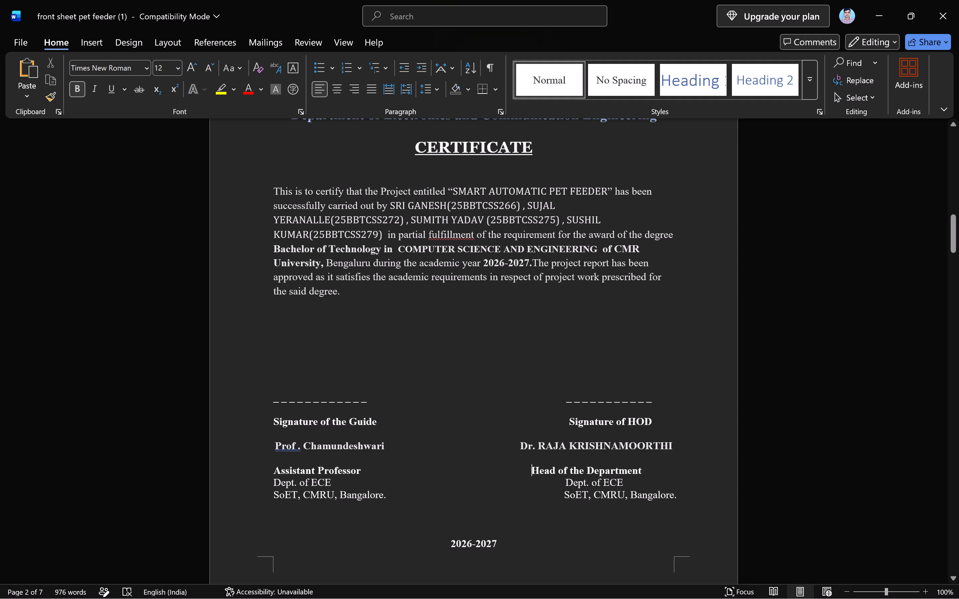
pyautogui.press('Left')
pyautogui.press('space')
pyautogui.press('space')
pyautogui.press('space')
pyautogui.press('space')
pyautogui.press('space')
pyautogui.press('space')
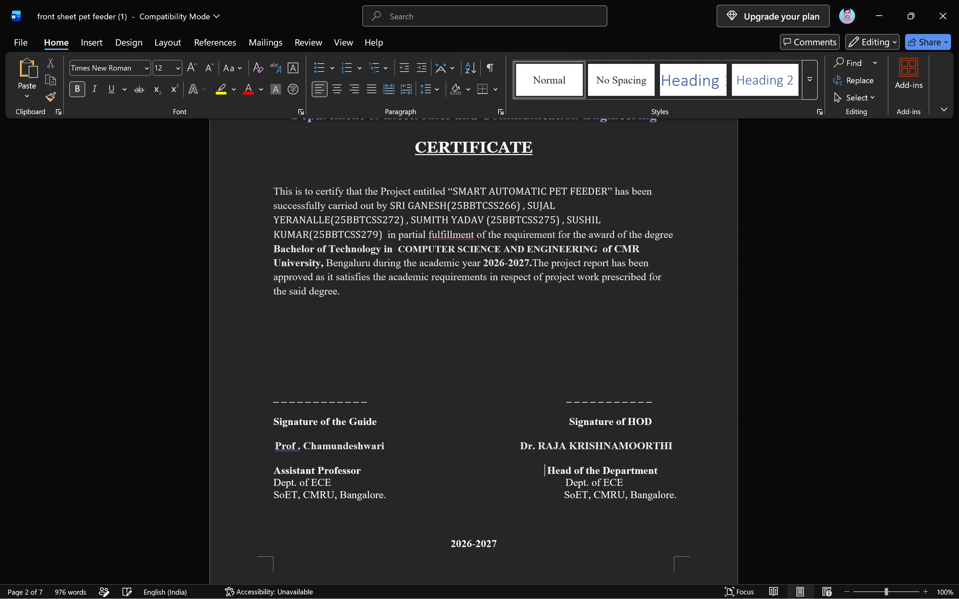
pyautogui.press('space')
pyautogui.press('space')
pyautogui.press('space')
pyautogui.press('space')
pyautogui.press('space')
pyautogui.press('space')
pyautogui.press('space')
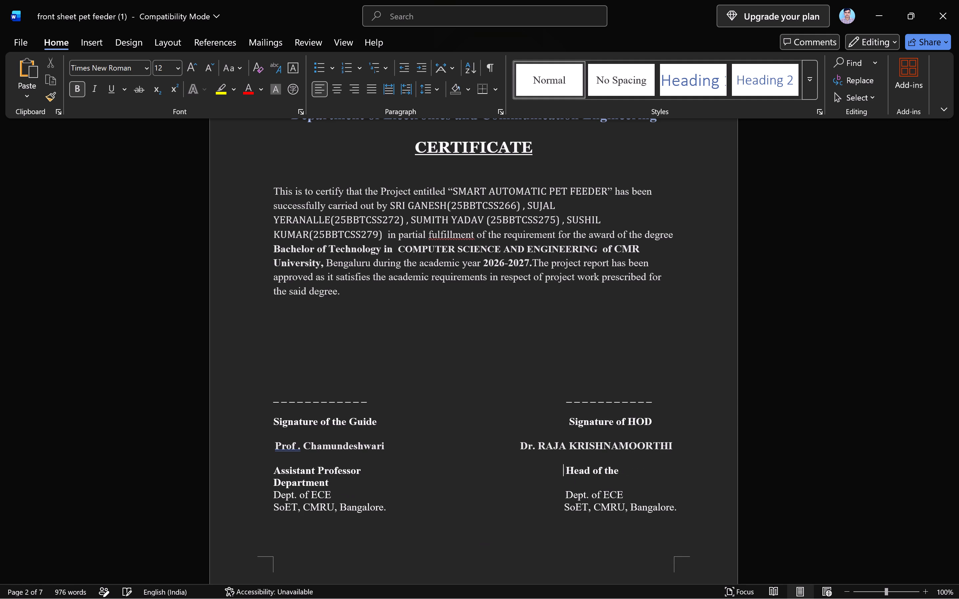
pyautogui.press('BackSpace')
# Remove one leading space before the HOD's Dept. of ECE text and one before the SoET, CMRU, Bangalore text.
pyautogui.press('Down')
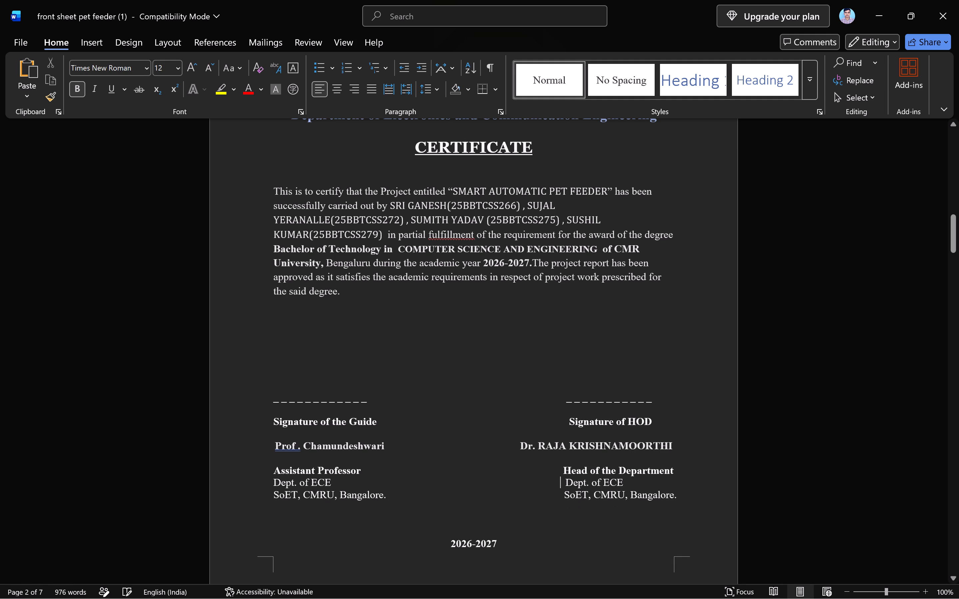
pyautogui.press('BackSpace')
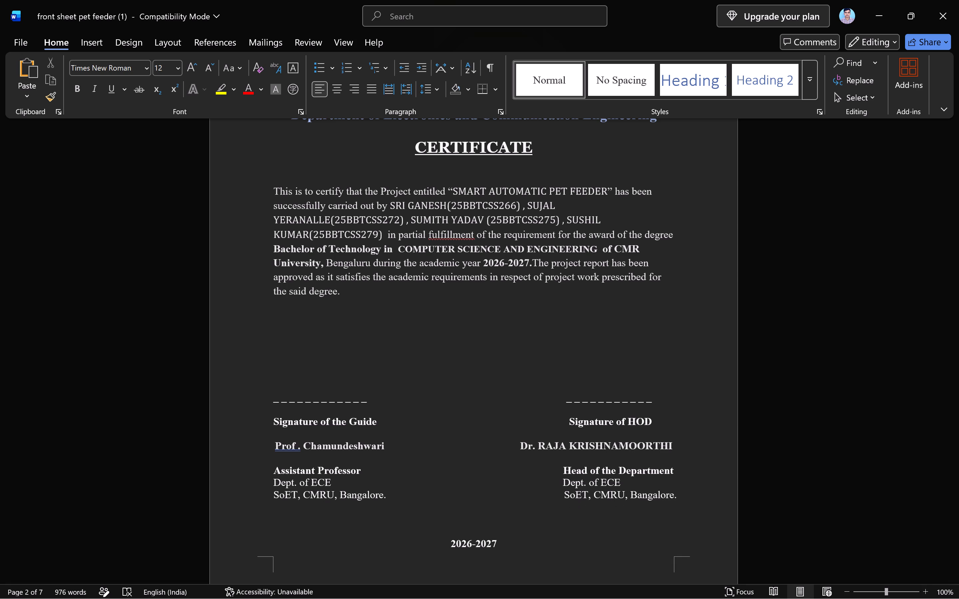
pyautogui.press('Down')
pyautogui.press('BackSpace')
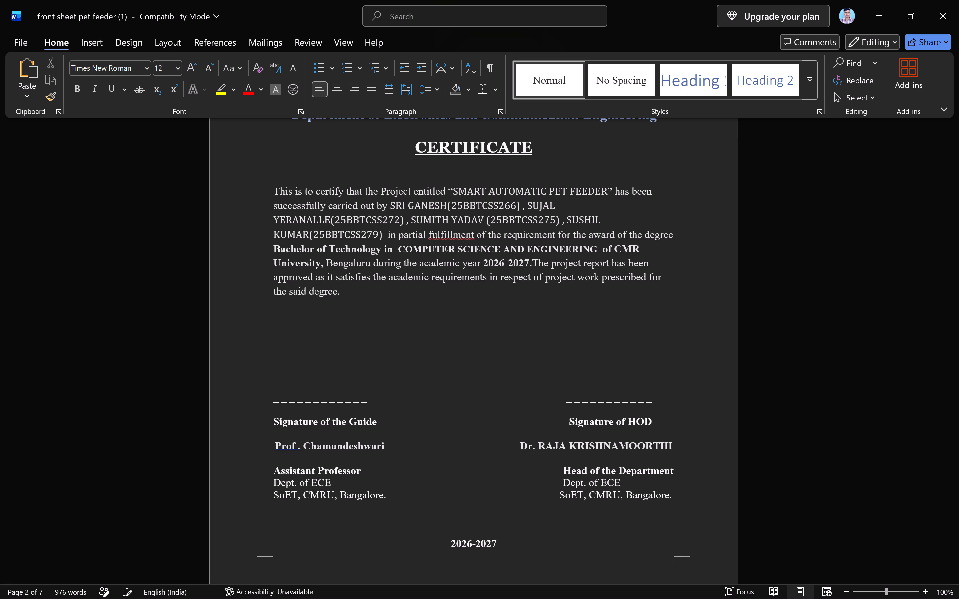
# Delete the academic year line 2026-2027 at the bottom of the certificate page.
pyautogui.scroll(-1, 274, 243)
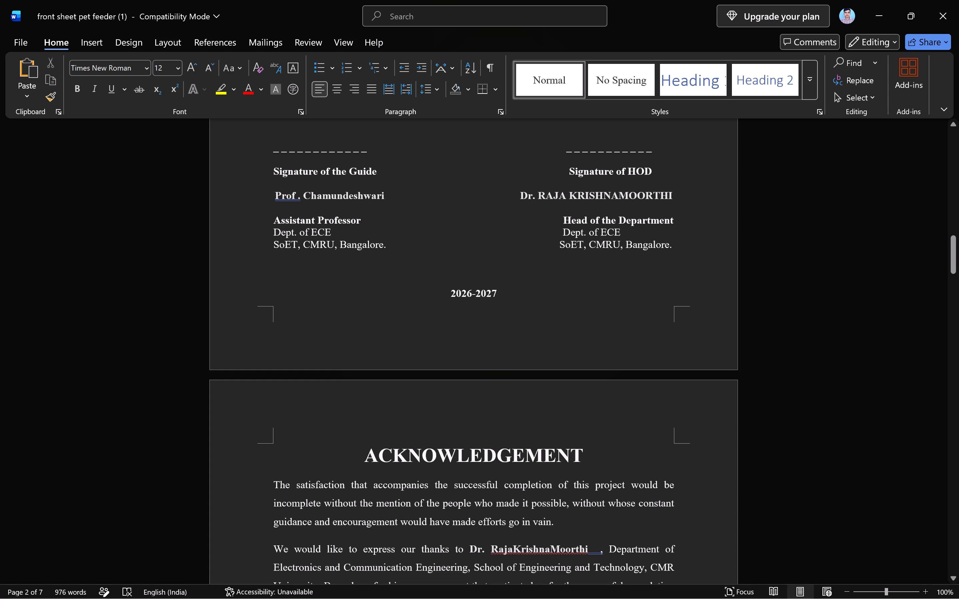
pyautogui.tripleClick(466, 295)
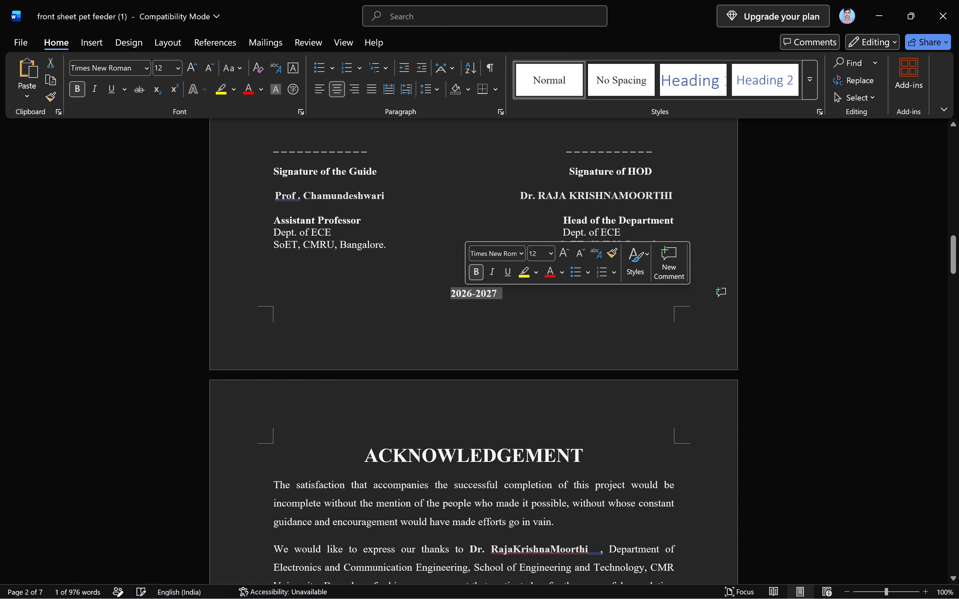
pyautogui.press('Delete')
# Look over the title, certificate and acknowledgement pages for further corrections.
pyautogui.hscroll(1, 466, 295)
pyautogui.scroll(1, 466, 295)
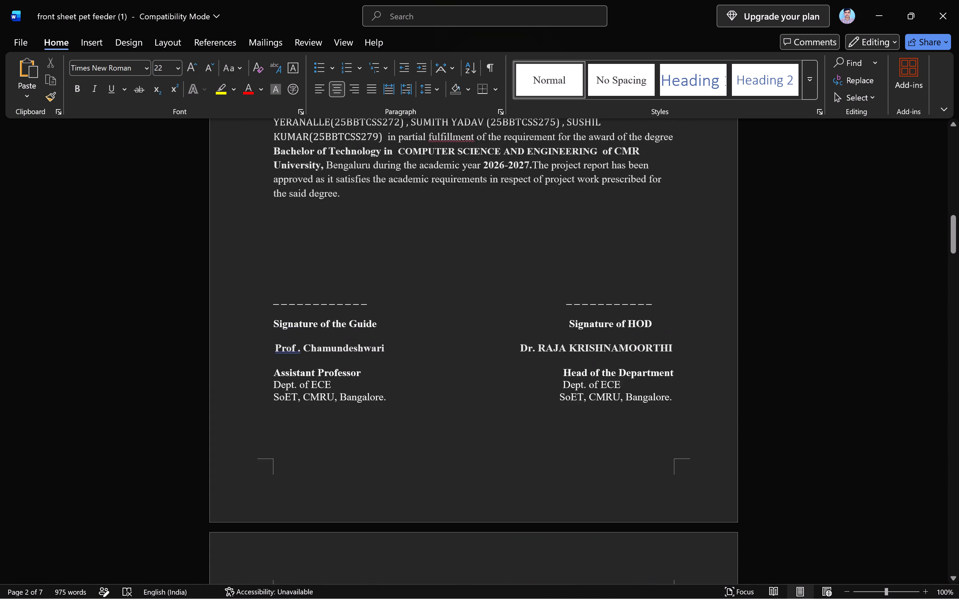
pyautogui.scroll(4, 466, 295)
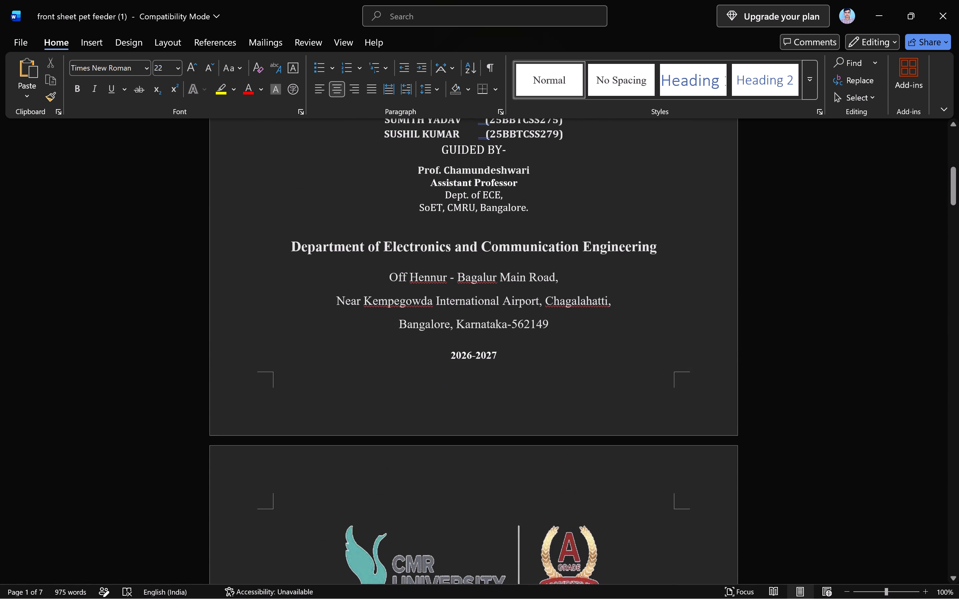
pyautogui.scroll(1, 479, 352)
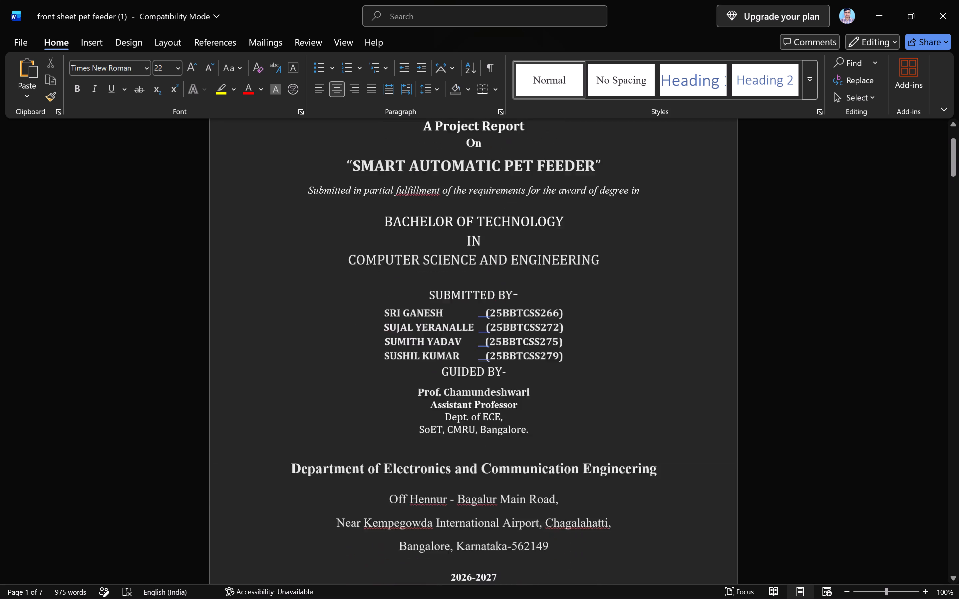
pyautogui.scroll(1, 479, 352)
pyautogui.scroll(-1, 479, 352)
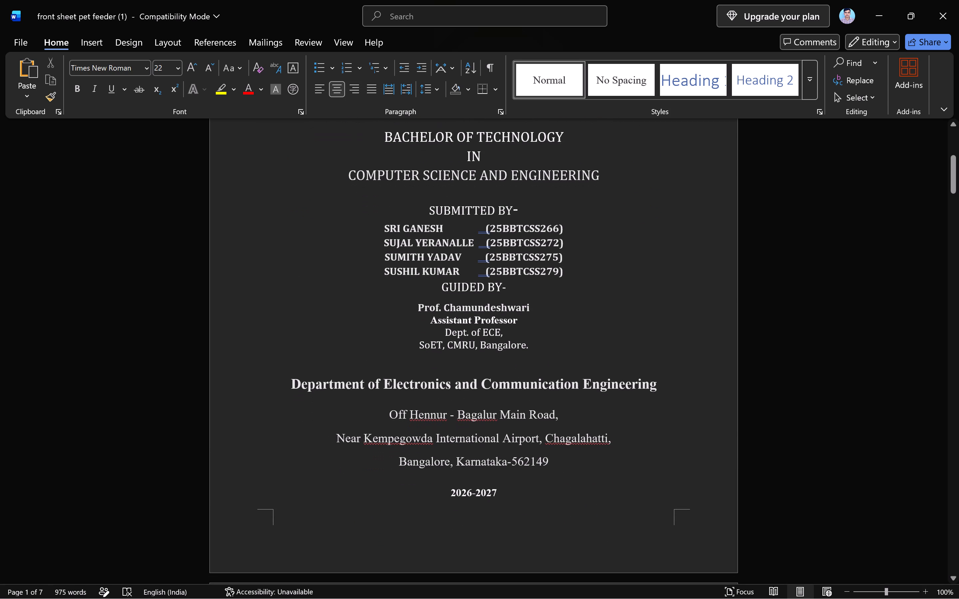
pyautogui.scroll(-2, 481, 505)
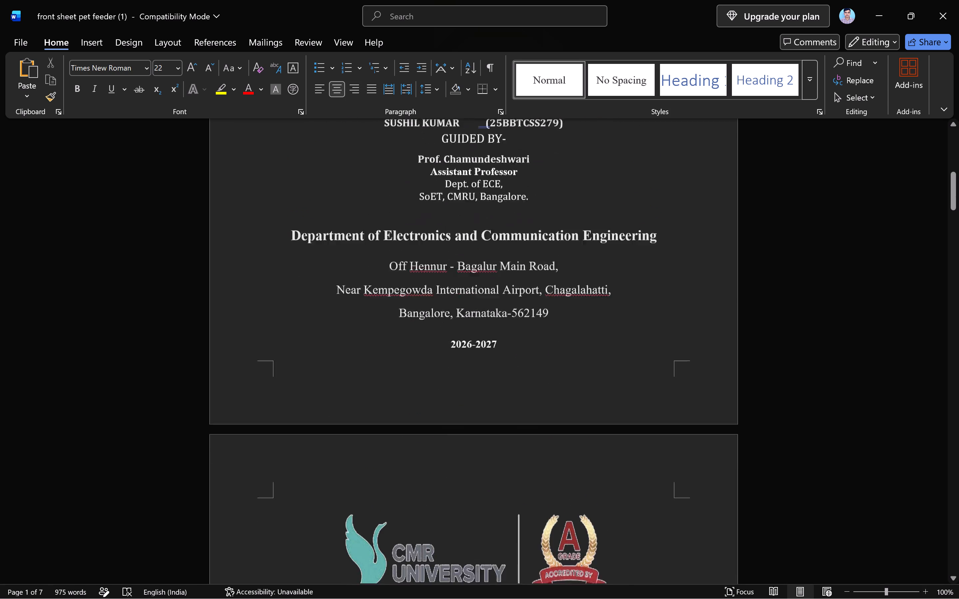
pyautogui.scroll(-5, 481, 505)
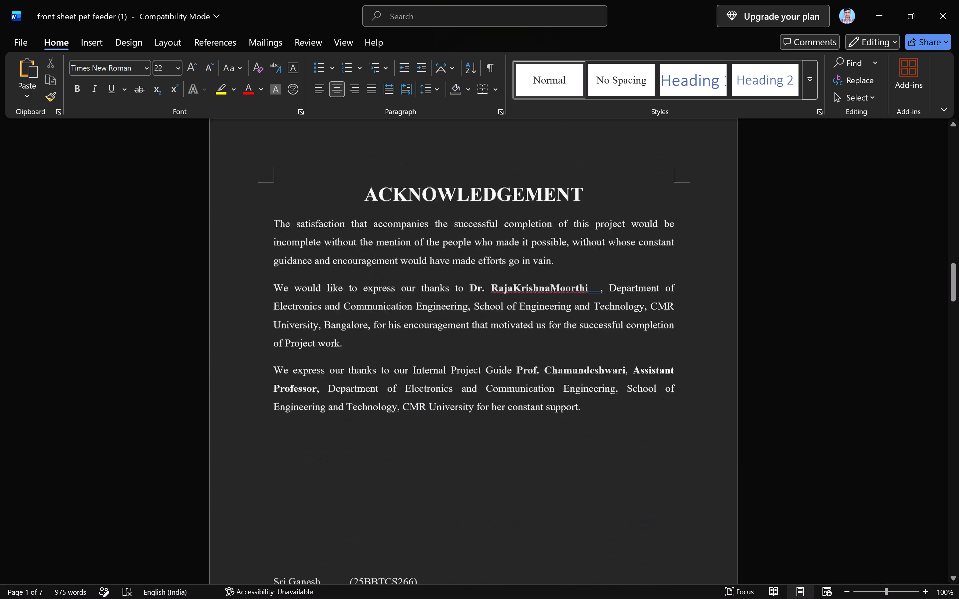
pyautogui.scroll(-5, 481, 505)
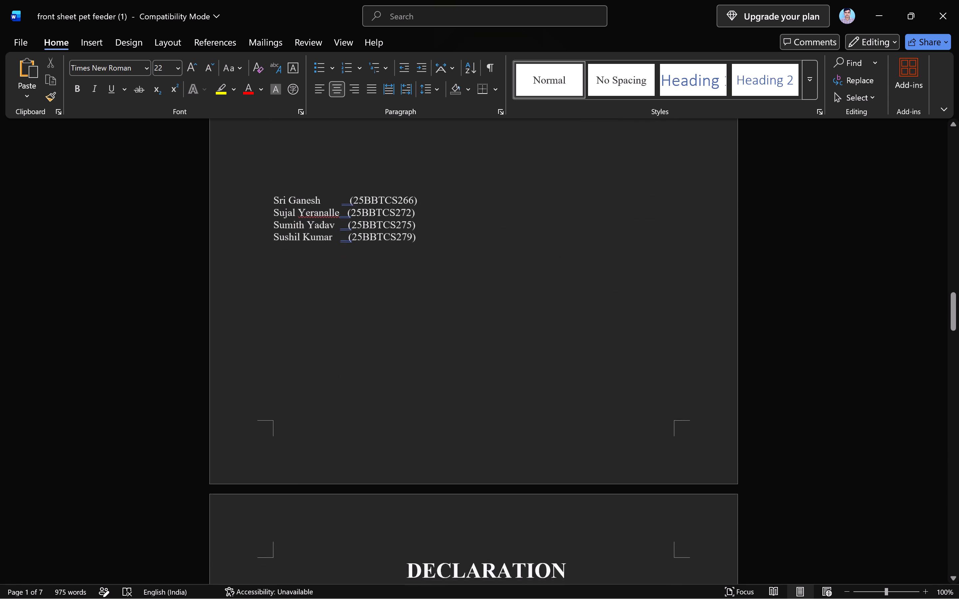
# Delete the academic year line 2026-2027 at the bottom of the declaration page.
pyautogui.scroll(-3, 481, 505)
pyautogui.scroll(1, 481, 502)
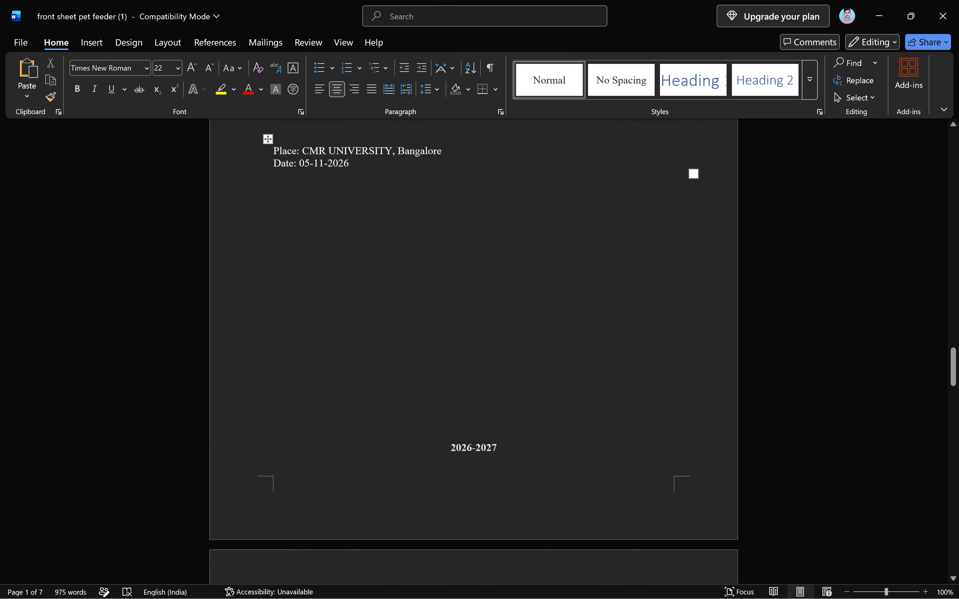
pyautogui.doubleClick(474, 446)
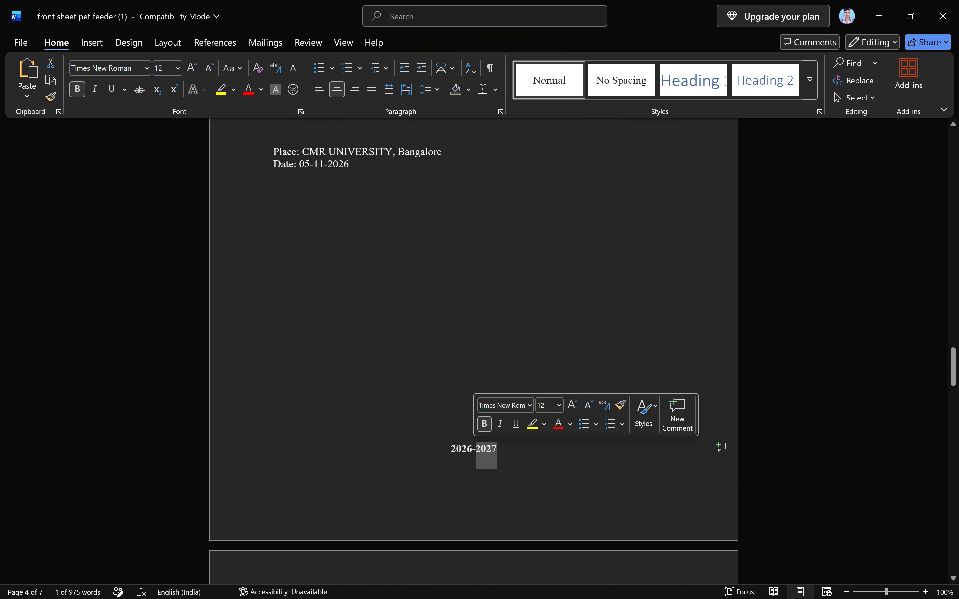
pyautogui.press('Delete')
pyautogui.doubleClick(474, 446)
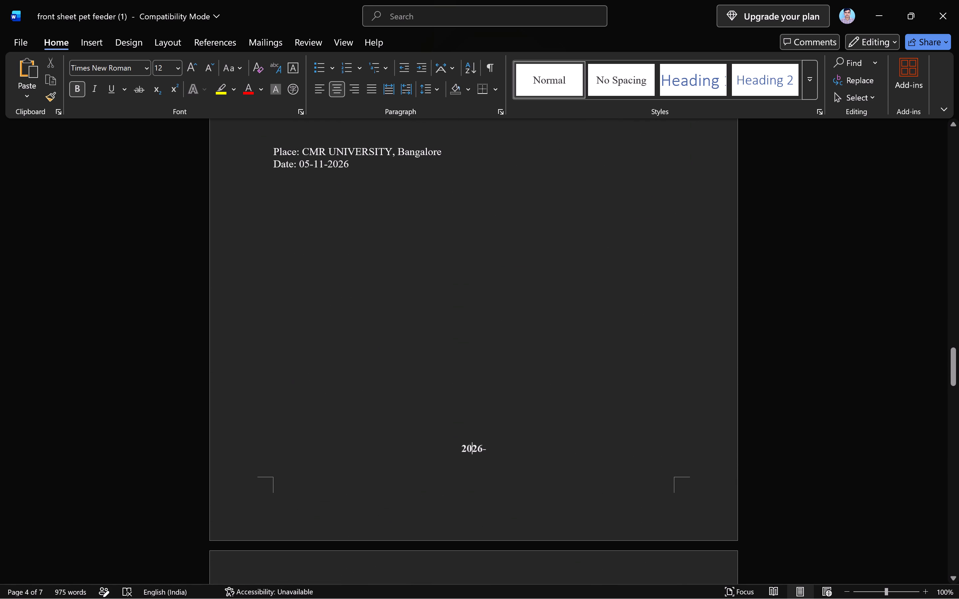
pyautogui.press('Delete')
pyautogui.press('Delete')
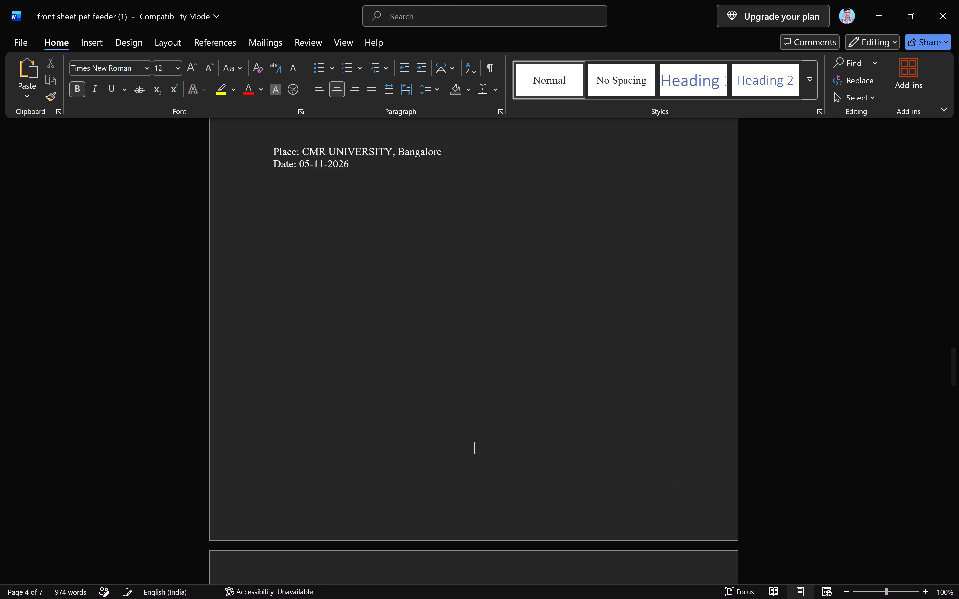
# Clear the date from the Date line on the declaration page, keeping the Date label.
pyautogui.scroll(1, 461, 319)
pyautogui.click(347, 335)
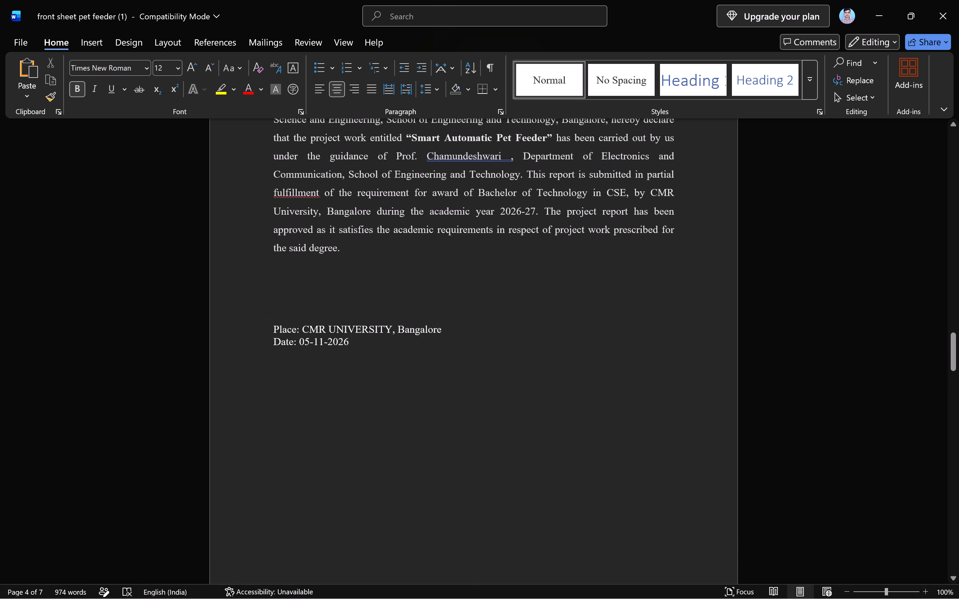
pyautogui.click(299, 343)
pyautogui.moveTo(299, 343); pyautogui.dragTo(301, 343)
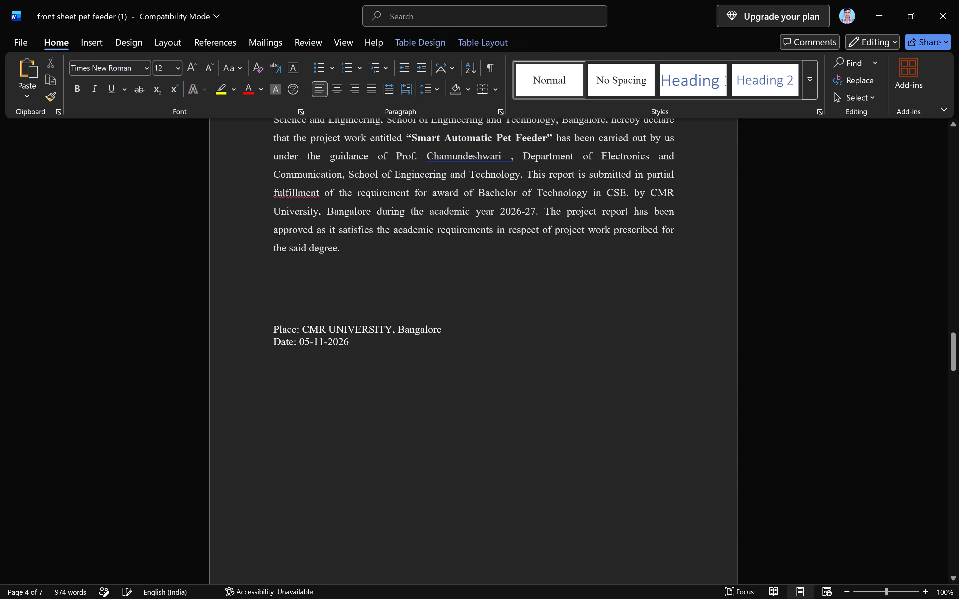
pyautogui.moveTo(301, 343); pyautogui.dragTo(353, 343)
pyautogui.press('Delete')
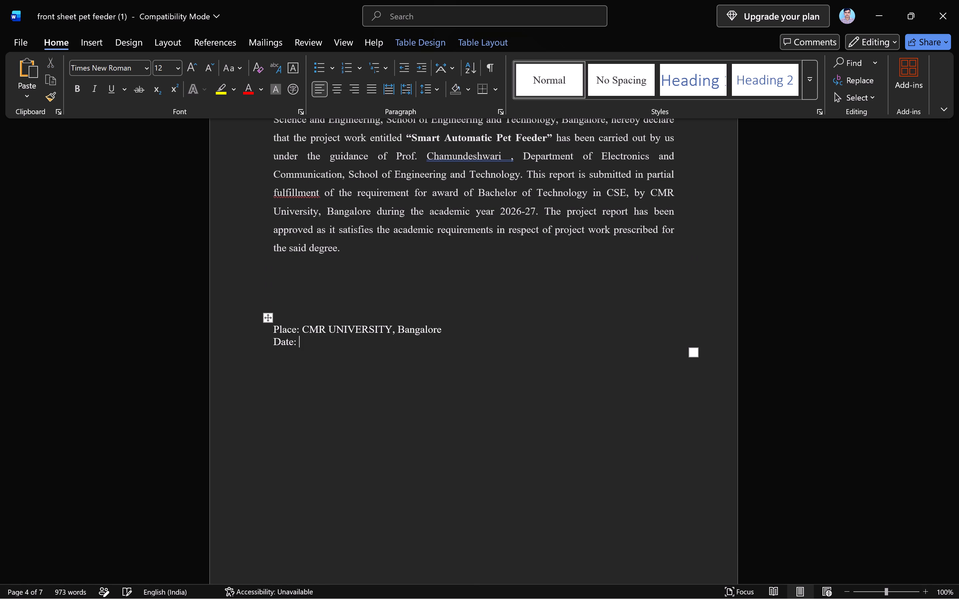
# Make the four students' names and registration numbers bold in the opening sentence of the declaration.
pyautogui.scroll(1, 353, 343)
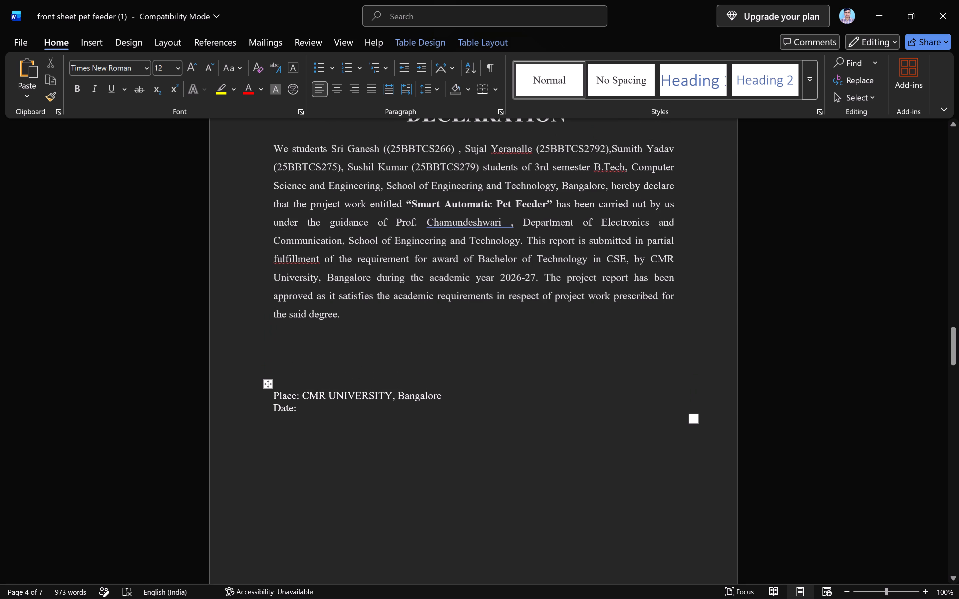
pyautogui.moveTo(480, 167); pyautogui.dragTo(330, 149)
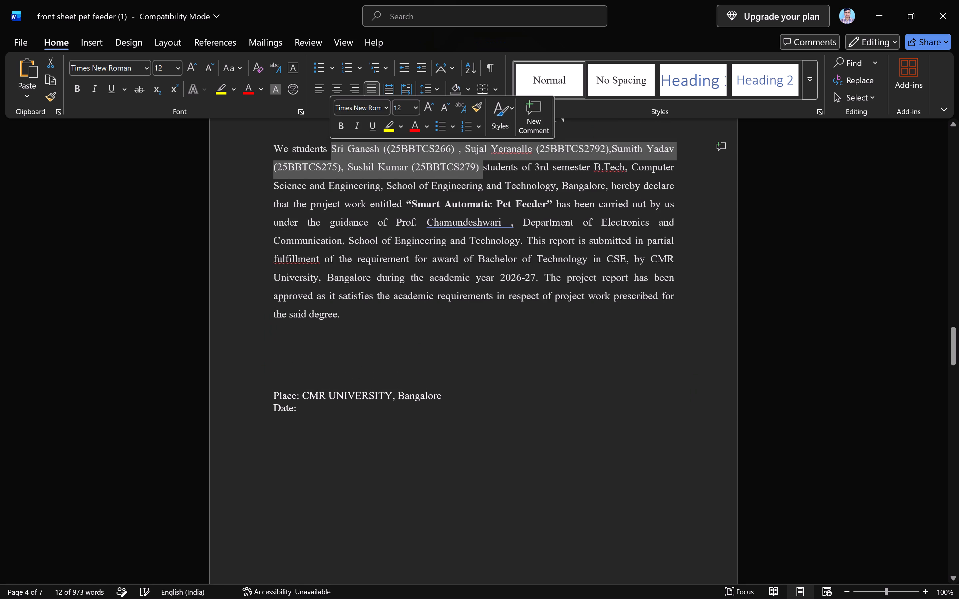
pyautogui.hotkey('ctrl', 'b')
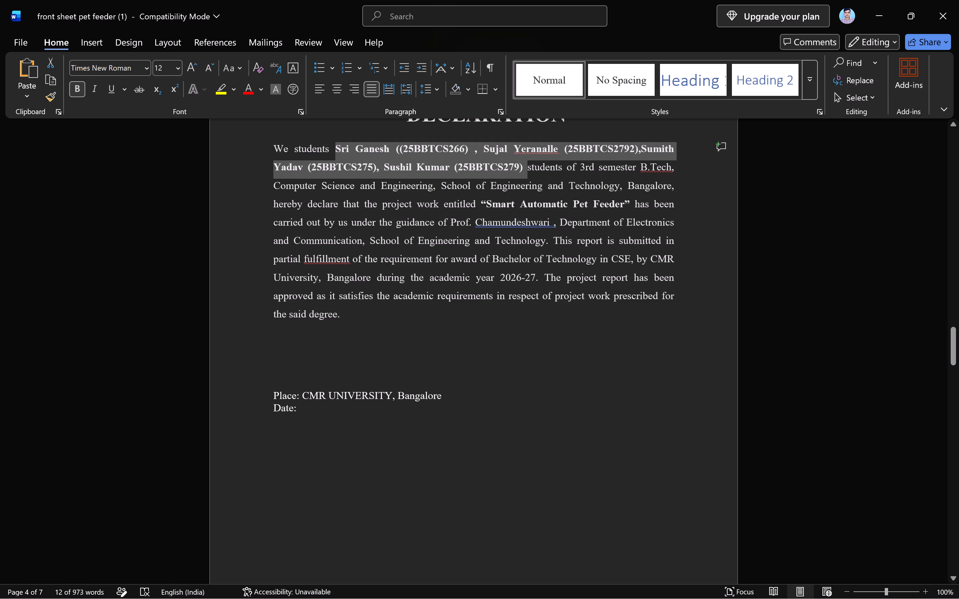
pyautogui.click(469, 333)
pyautogui.scroll(-4, 469, 333)
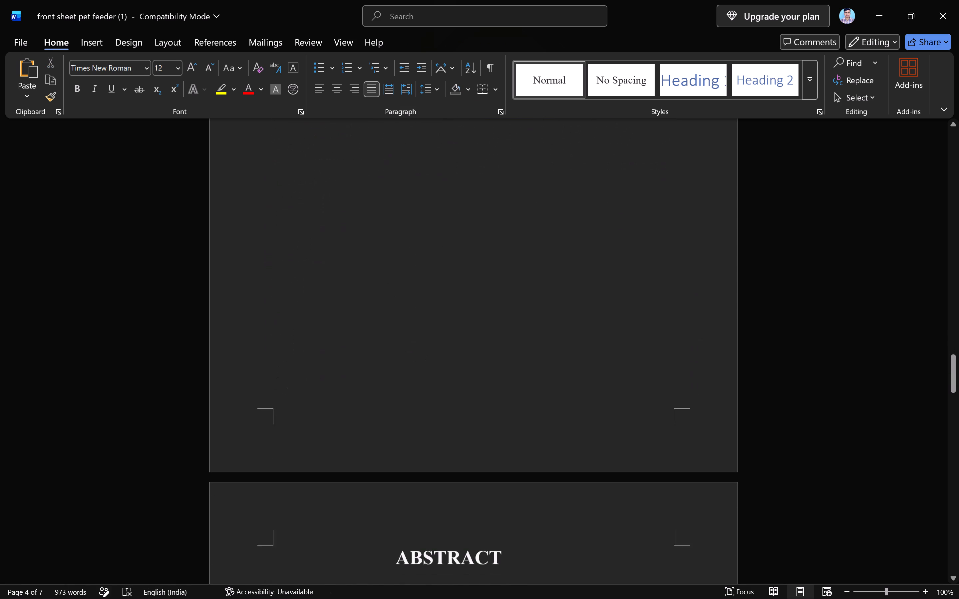
# Copy the four-line list of student names and registration numbers at the bottom of the acknowledgement page.
pyautogui.scroll(1, 469, 333)
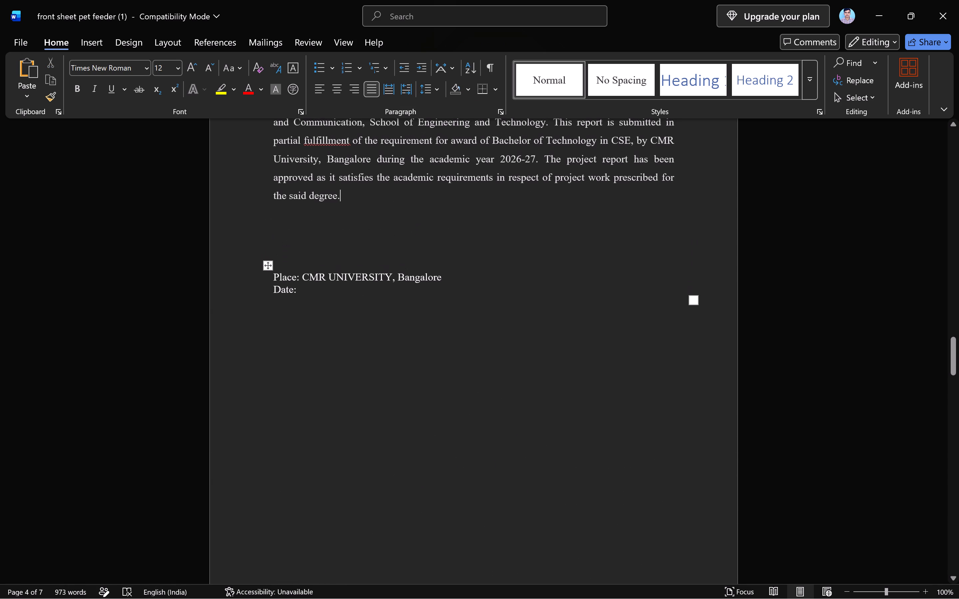
pyautogui.scroll(-4, 469, 333)
pyautogui.scroll(1, 469, 333)
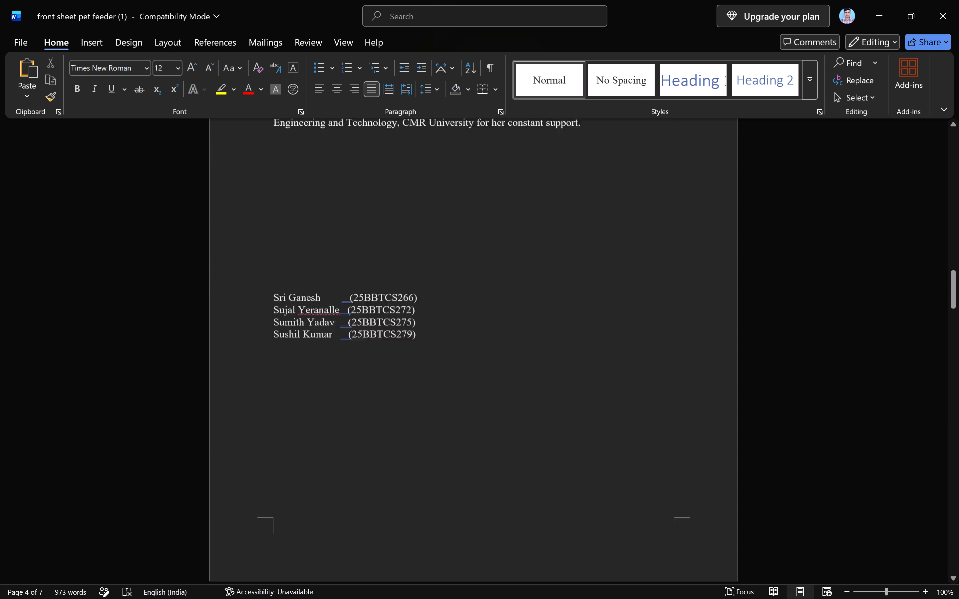
pyautogui.scroll(1, 469, 333)
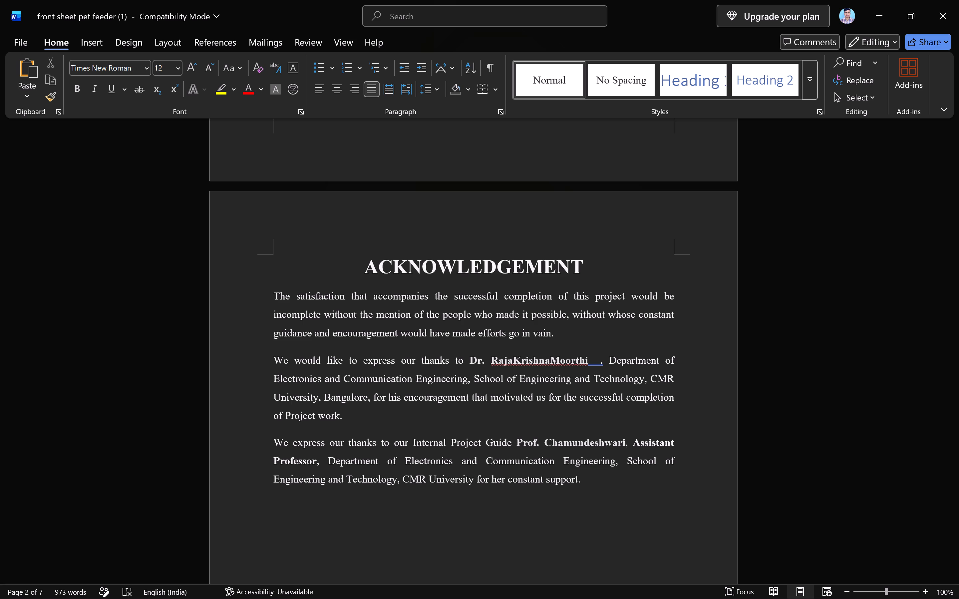
pyautogui.scroll(-2, 469, 333)
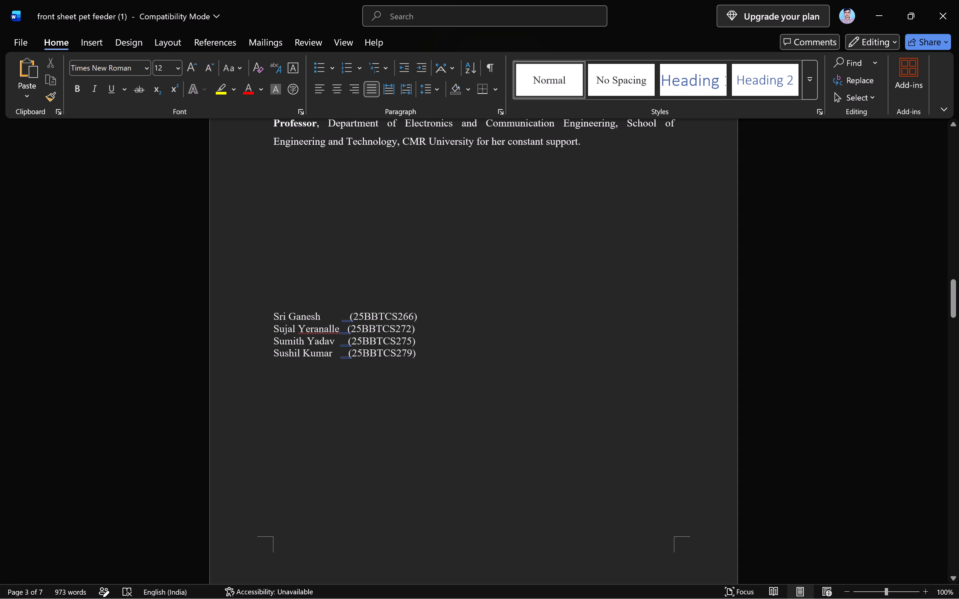
pyautogui.scroll(-4, 469, 333)
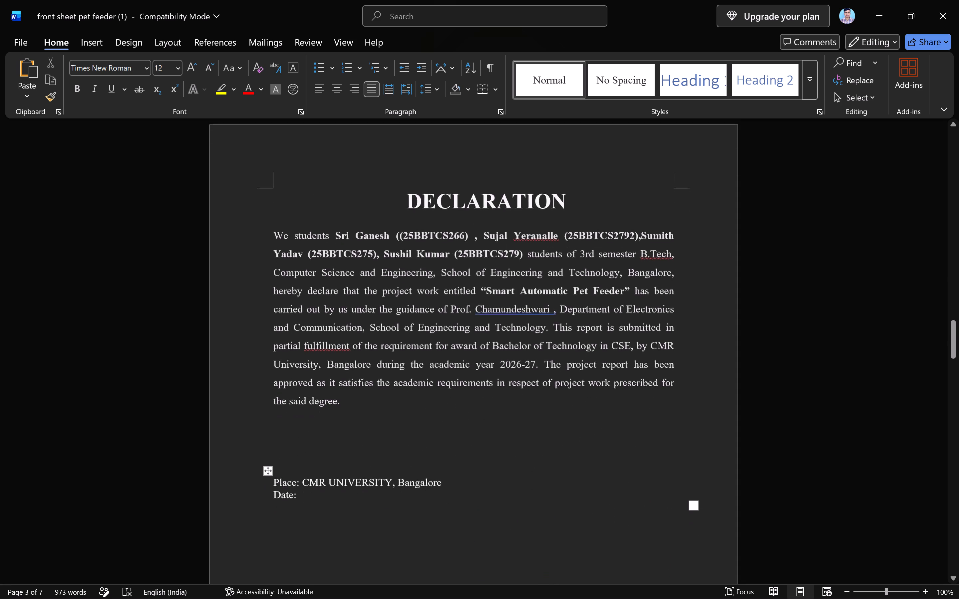
pyautogui.scroll(3, 469, 333)
pyautogui.scroll(-1, 469, 333)
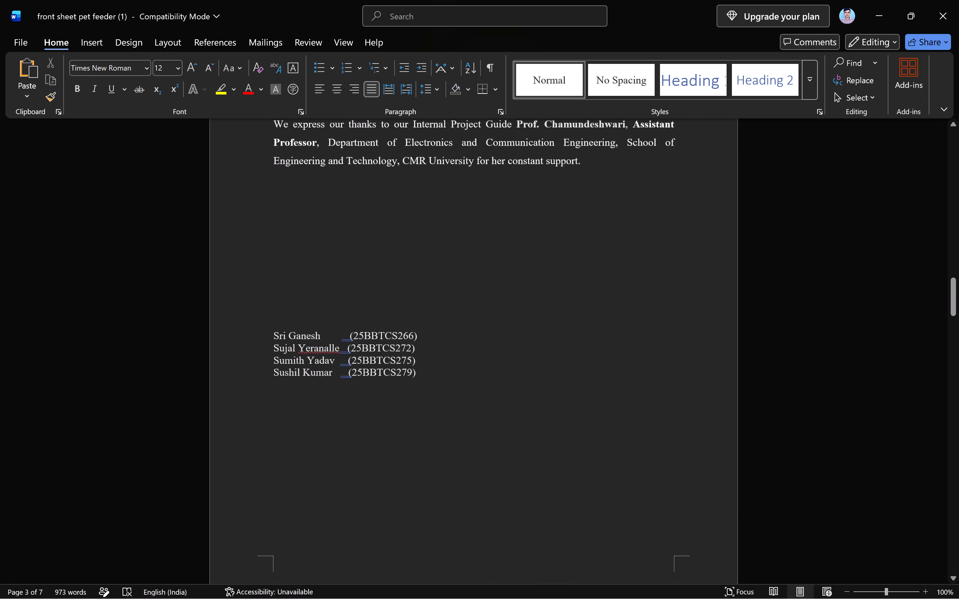
pyautogui.click(423, 369)
pyautogui.moveTo(423, 369); pyautogui.dragTo(279, 339)
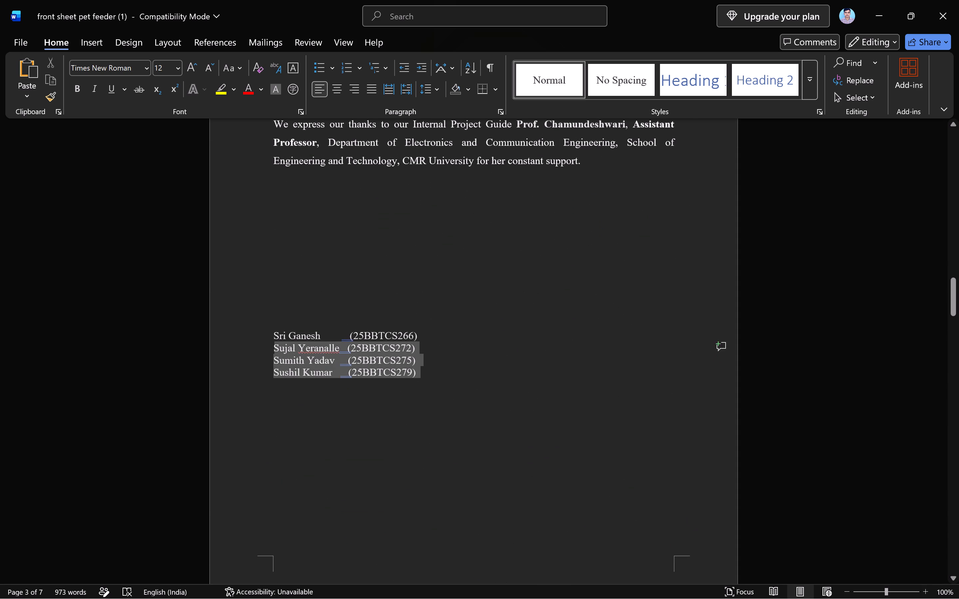
pyautogui.moveTo(279, 339); pyautogui.dragTo(268, 334)
pyautogui.hotkey('ctrl', 'c')
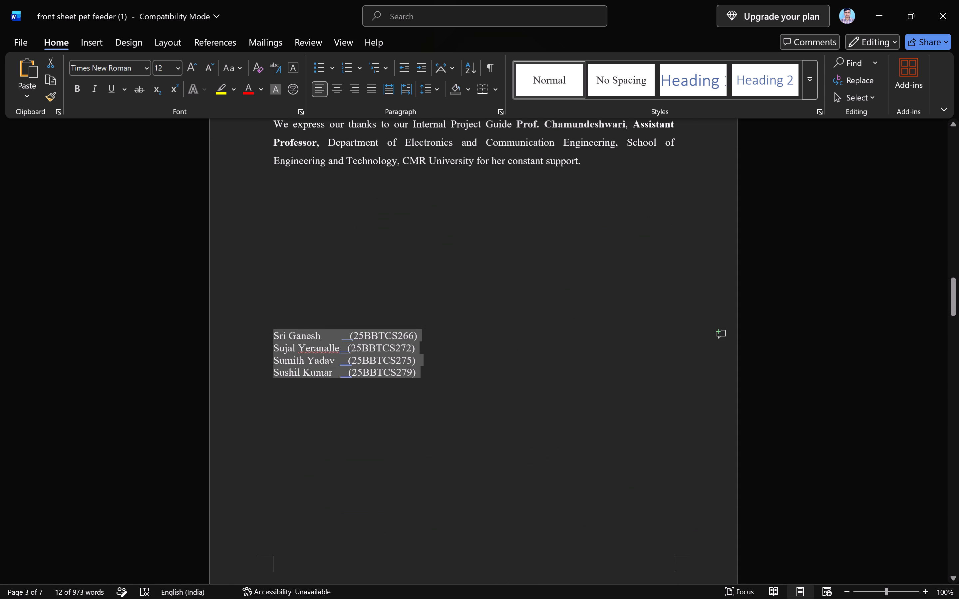
pyautogui.click(373, 431)
# Draw a horizontal text box about 1.03" high and 2.63" wide on the declaration page, to the right of the Place and Date lines.
pyautogui.scroll(-3, 373, 431)
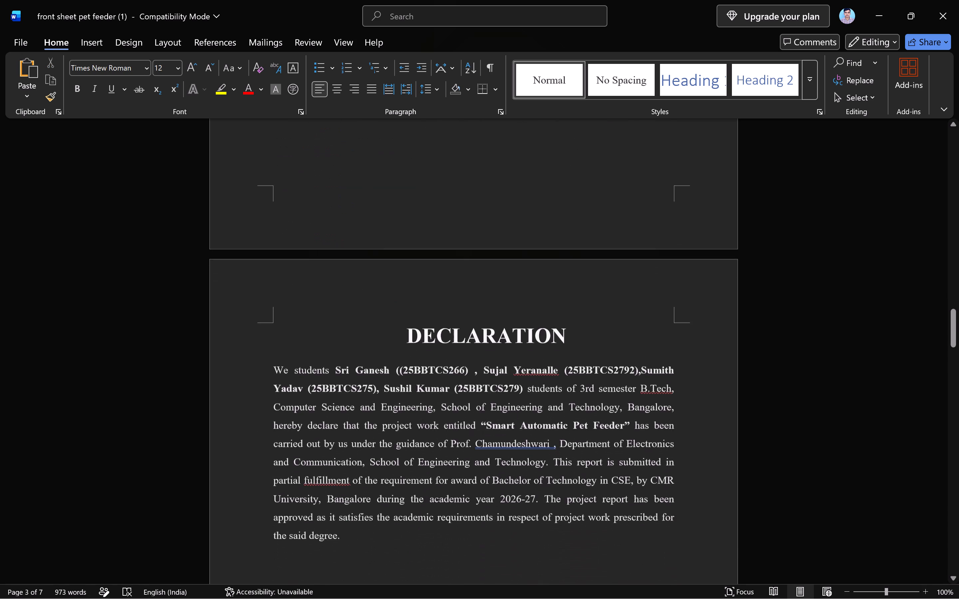
pyautogui.scroll(-2, 373, 431)
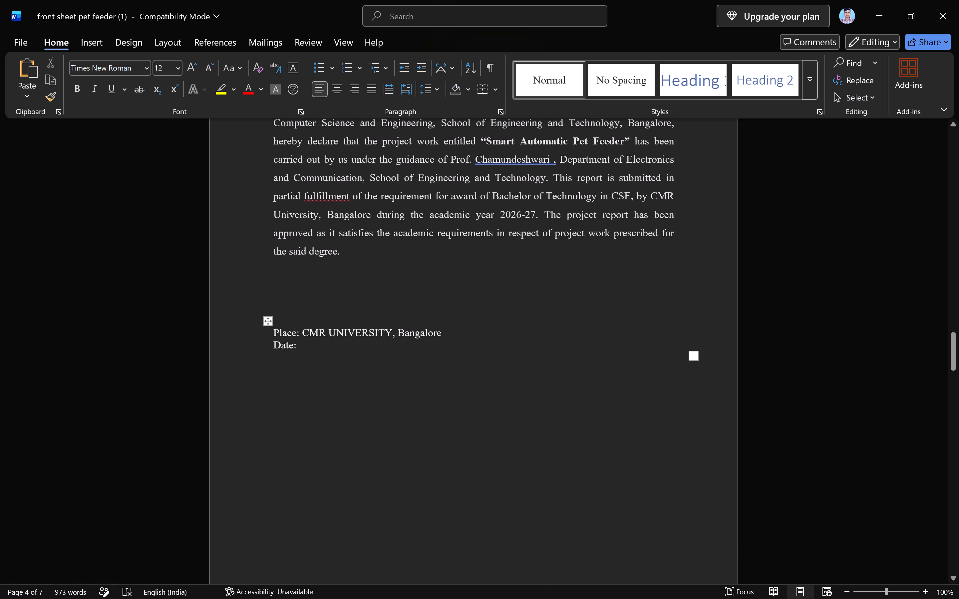
pyautogui.click(517, 338)
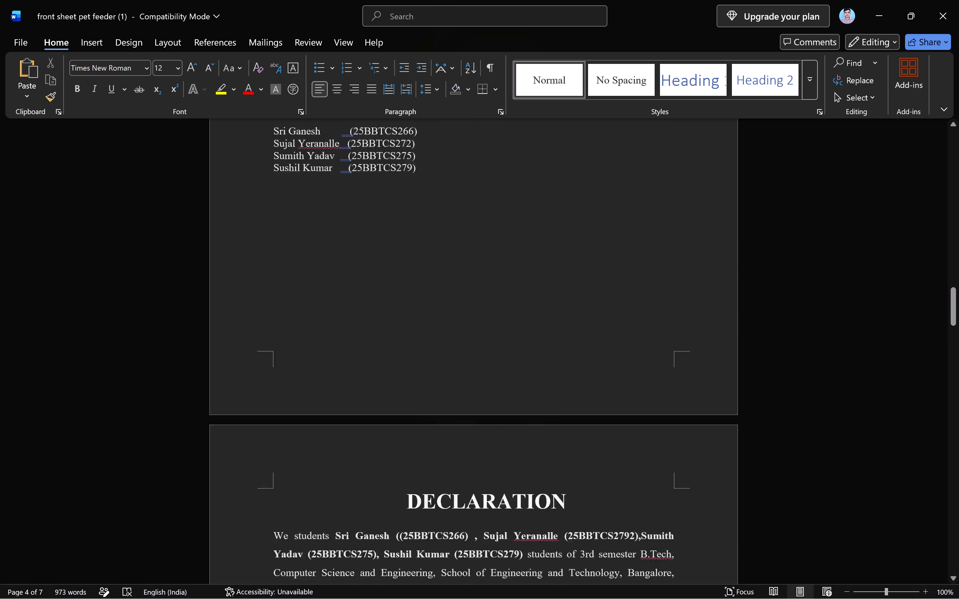
pyautogui.scroll(-1, 517, 338)
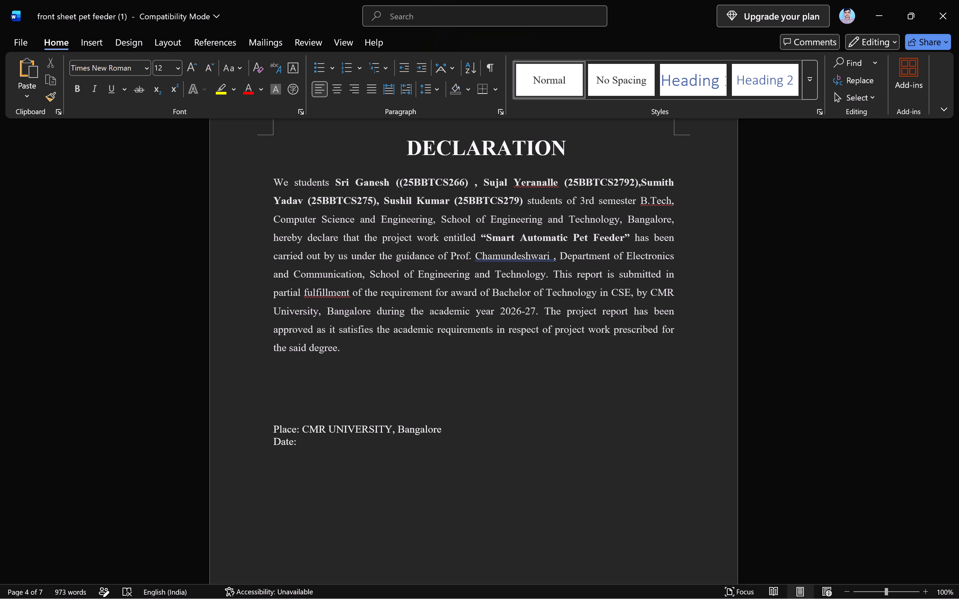
pyautogui.click(99, 49)
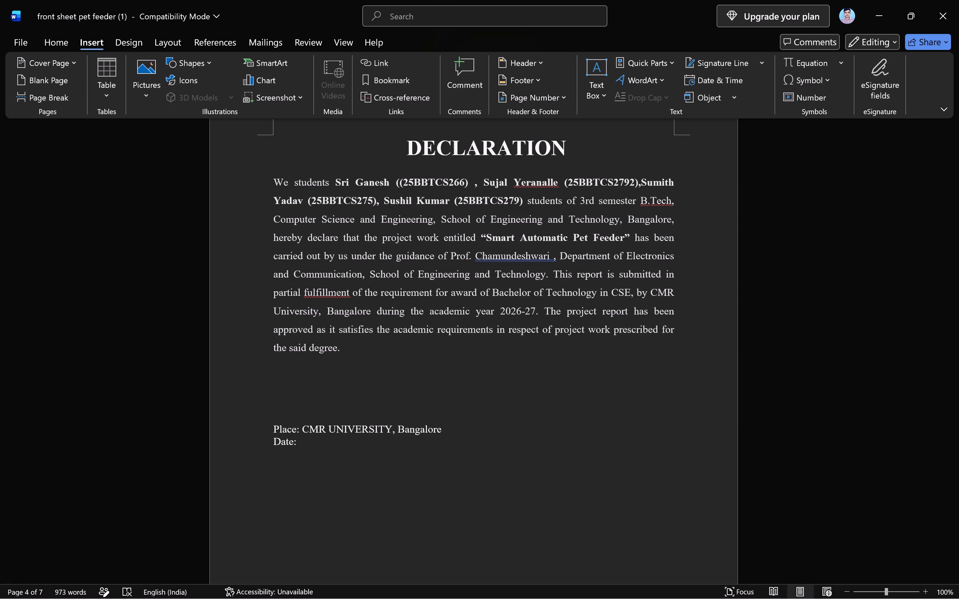
pyautogui.moveTo(611, 89); pyautogui.dragTo(600, 91)
pyautogui.click(600, 91)
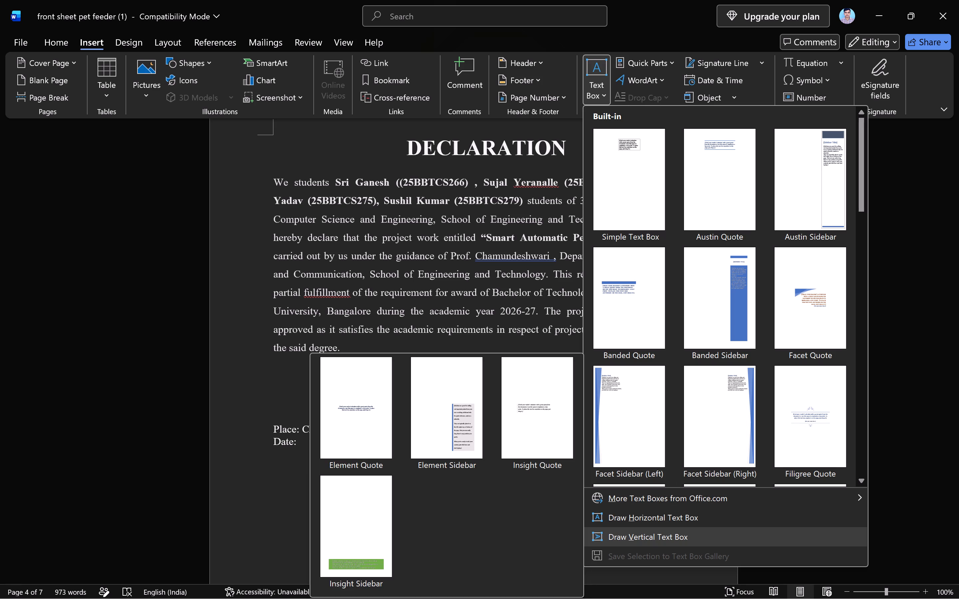
pyautogui.click(606, 97)
pyautogui.click(606, 97)
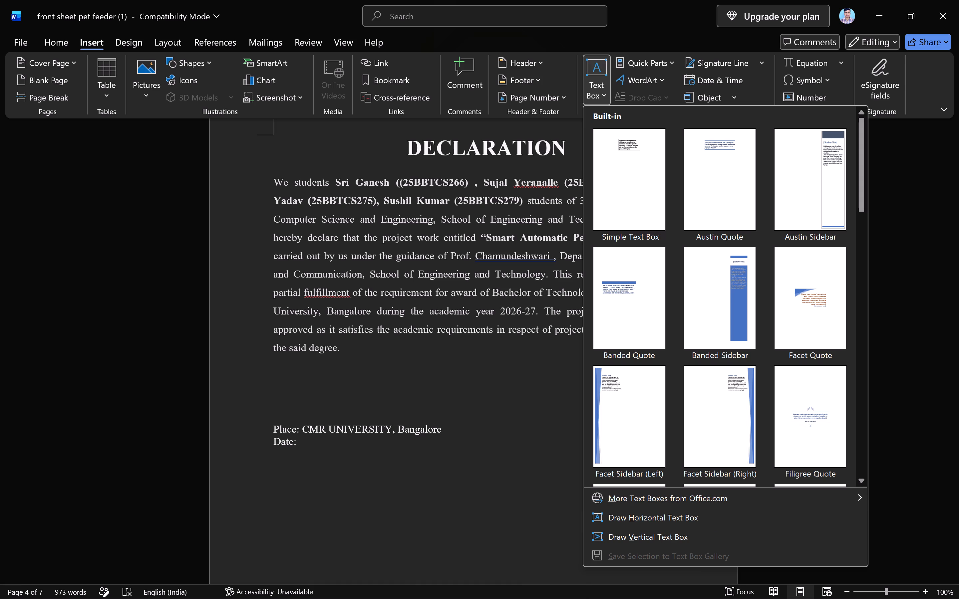
pyautogui.click(616, 77)
pyautogui.click(605, 72)
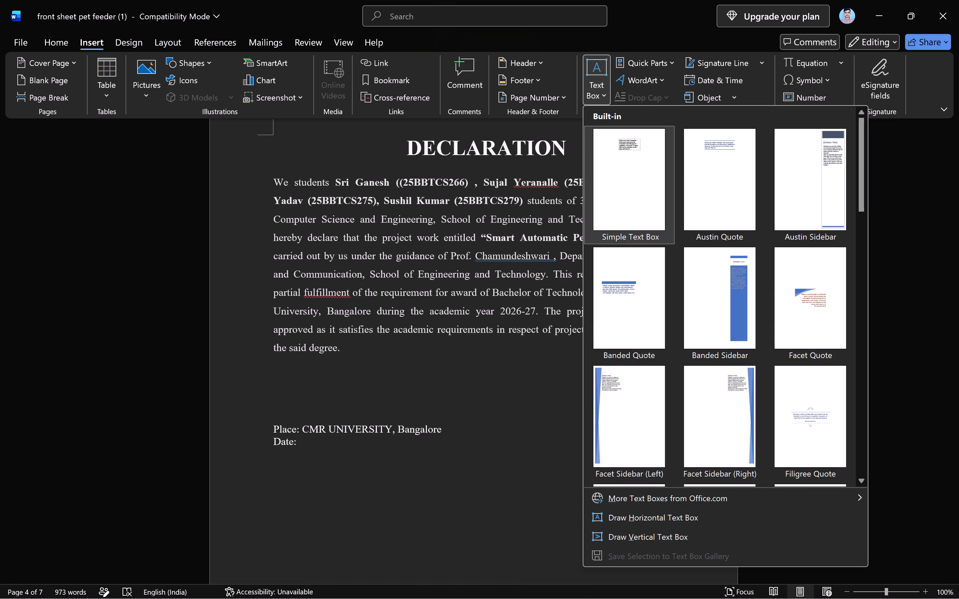
pyautogui.scroll(-10, 666, 273)
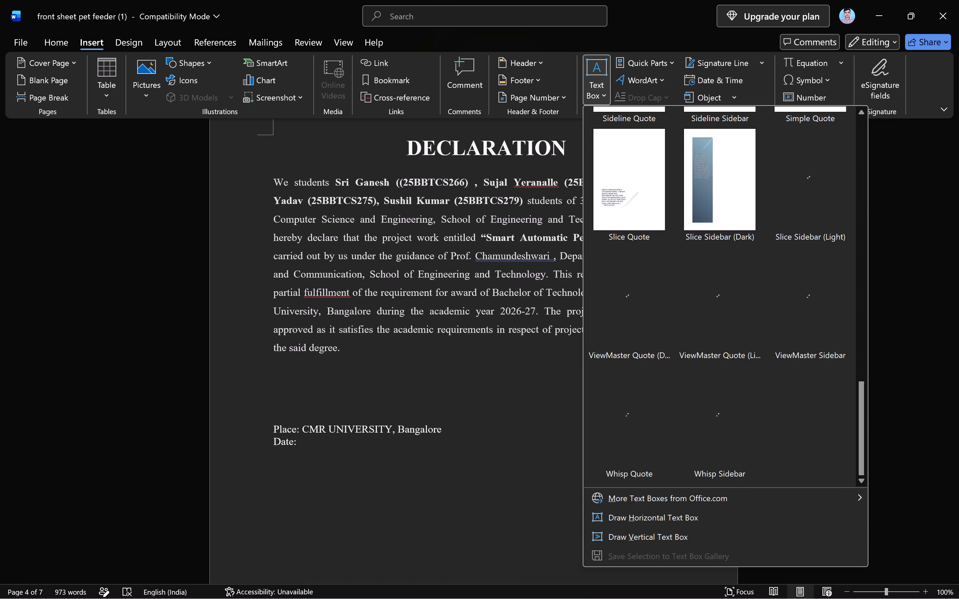
pyautogui.click(658, 514)
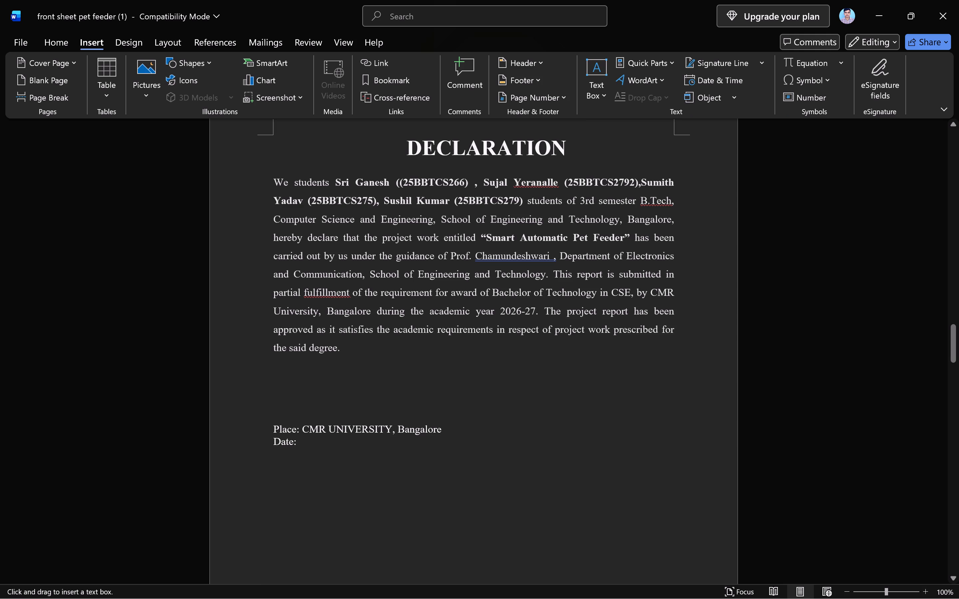
pyautogui.moveTo(541, 422); pyautogui.dragTo(541, 422)
pyautogui.moveTo(541, 422); pyautogui.dragTo(709, 487)
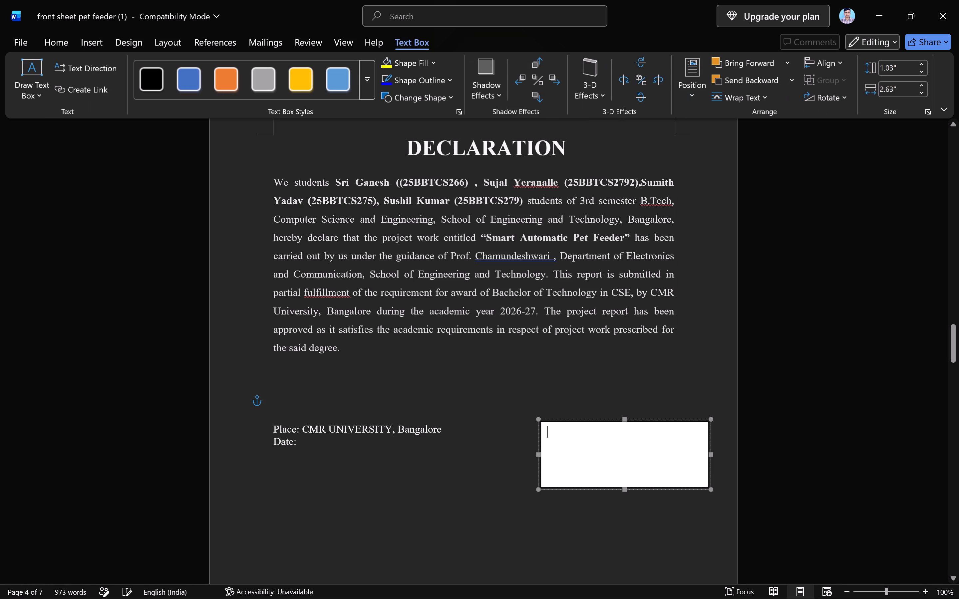
# Paste the copied student names and registration numbers into the new text box.
pyautogui.hotkey('ctrl', 'v')
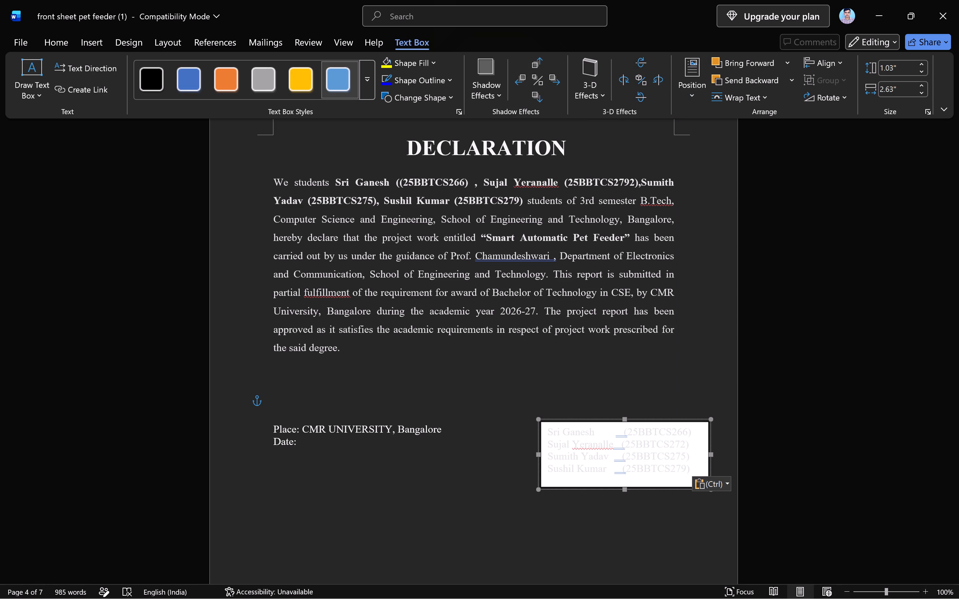
# Apply the preset style with white fill and a thick black outline to the student list text box.
pyautogui.click(361, 81)
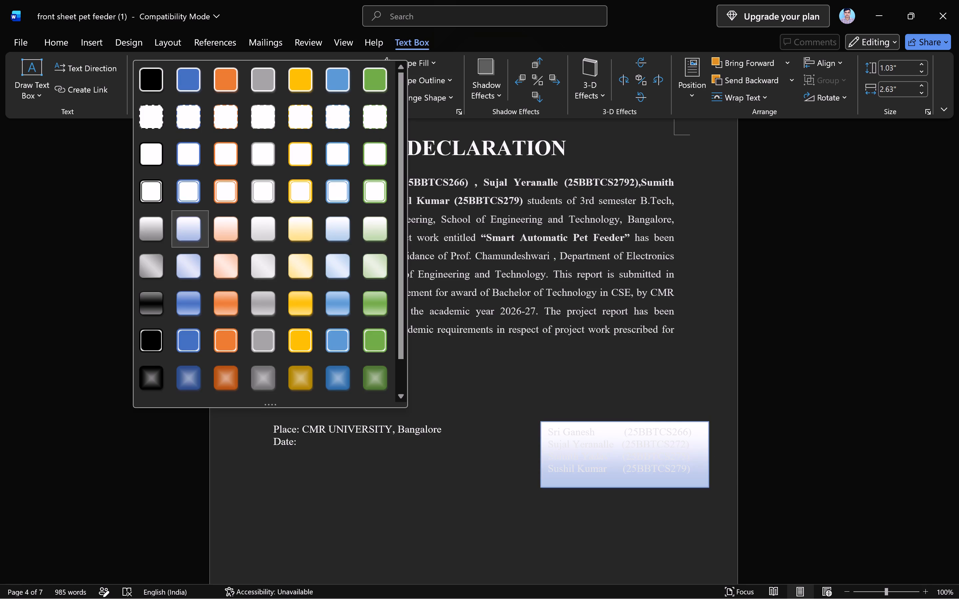
pyautogui.click(148, 162)
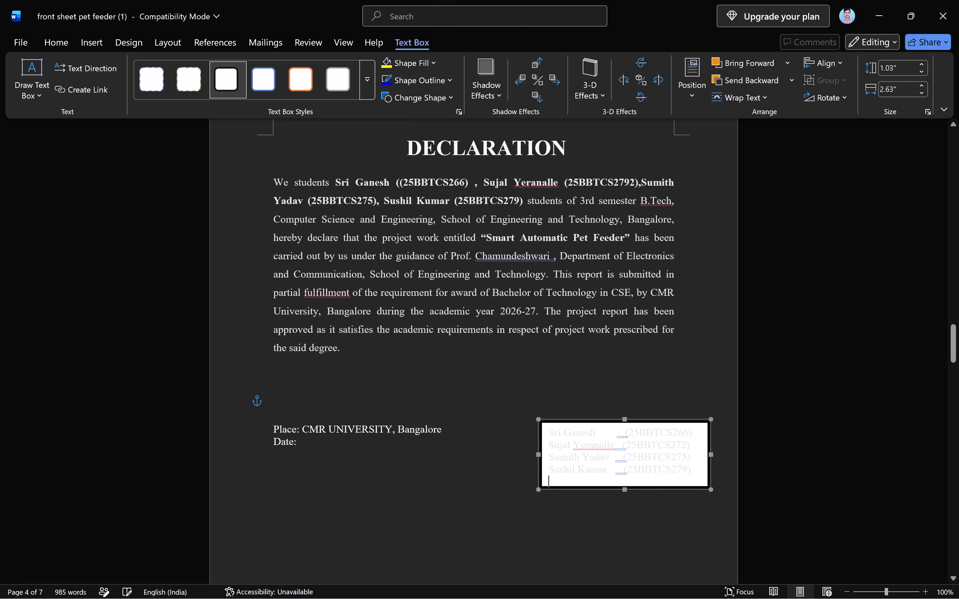
# Browse the preset text box styles for a different look for the student list box.
pyautogui.click(363, 94)
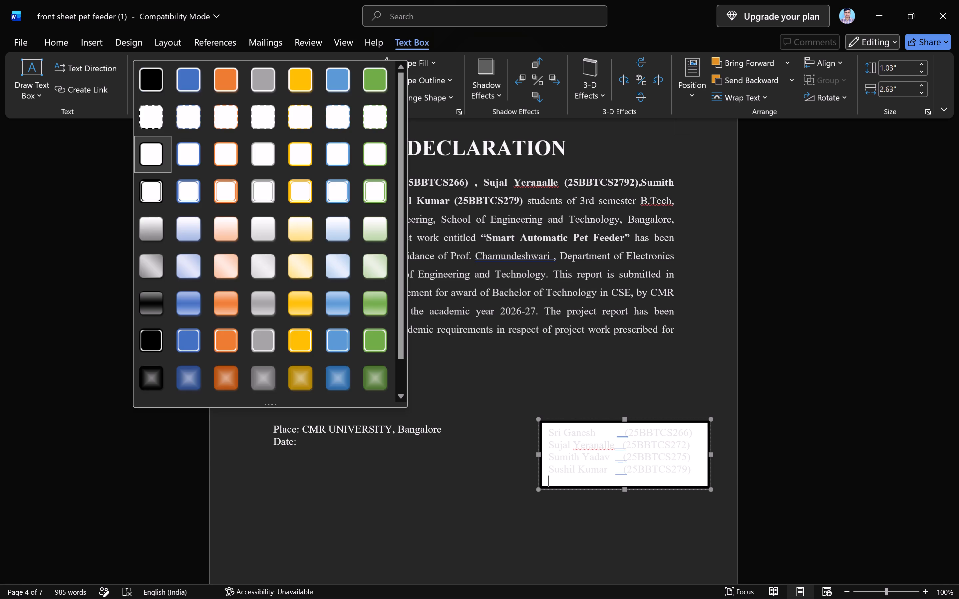
pyautogui.scroll(-4, 338, 242)
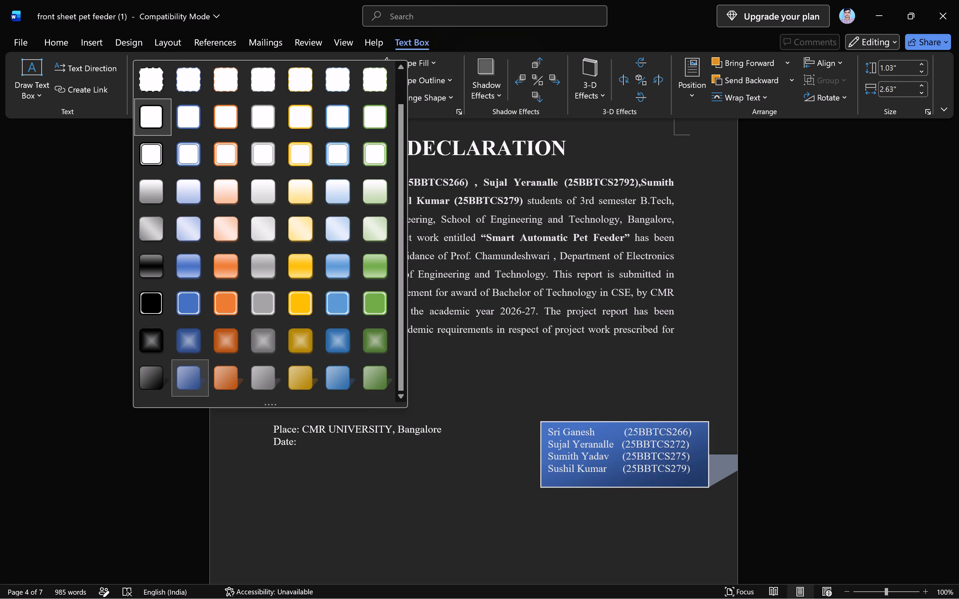
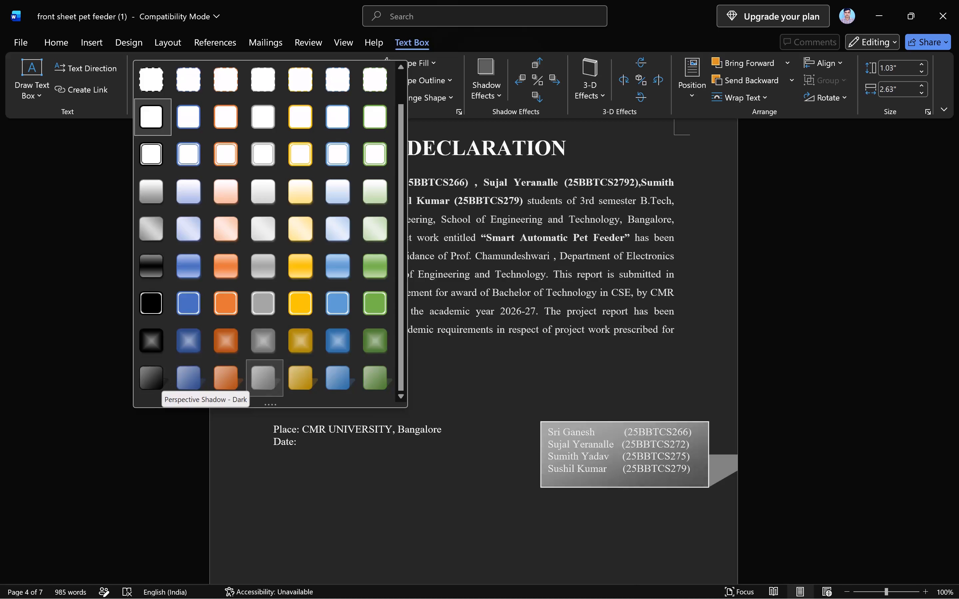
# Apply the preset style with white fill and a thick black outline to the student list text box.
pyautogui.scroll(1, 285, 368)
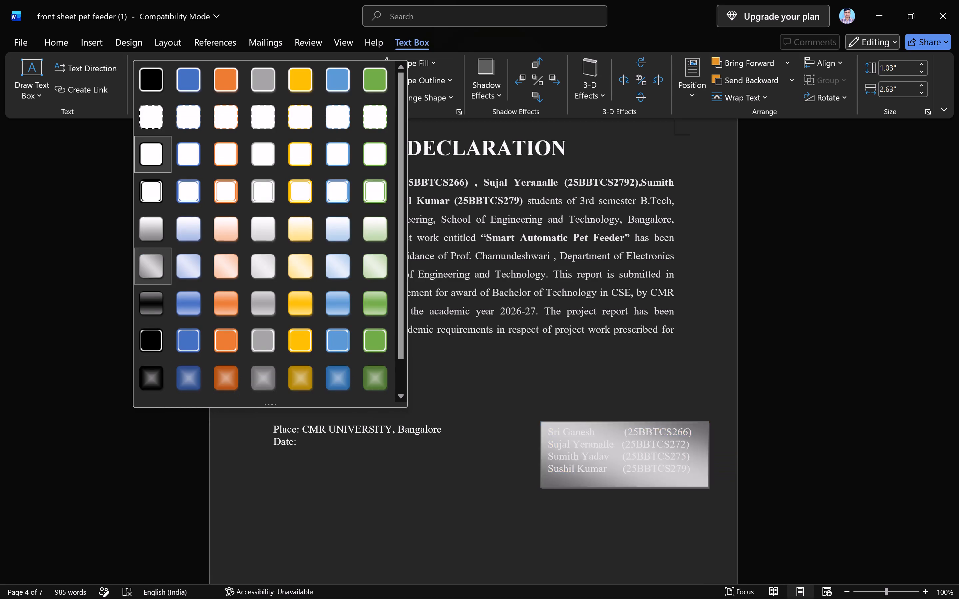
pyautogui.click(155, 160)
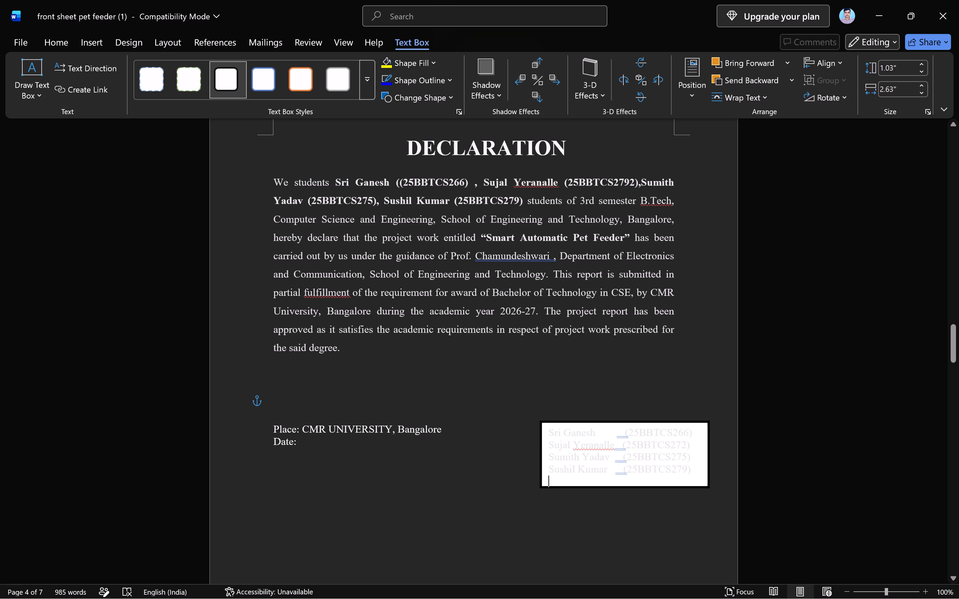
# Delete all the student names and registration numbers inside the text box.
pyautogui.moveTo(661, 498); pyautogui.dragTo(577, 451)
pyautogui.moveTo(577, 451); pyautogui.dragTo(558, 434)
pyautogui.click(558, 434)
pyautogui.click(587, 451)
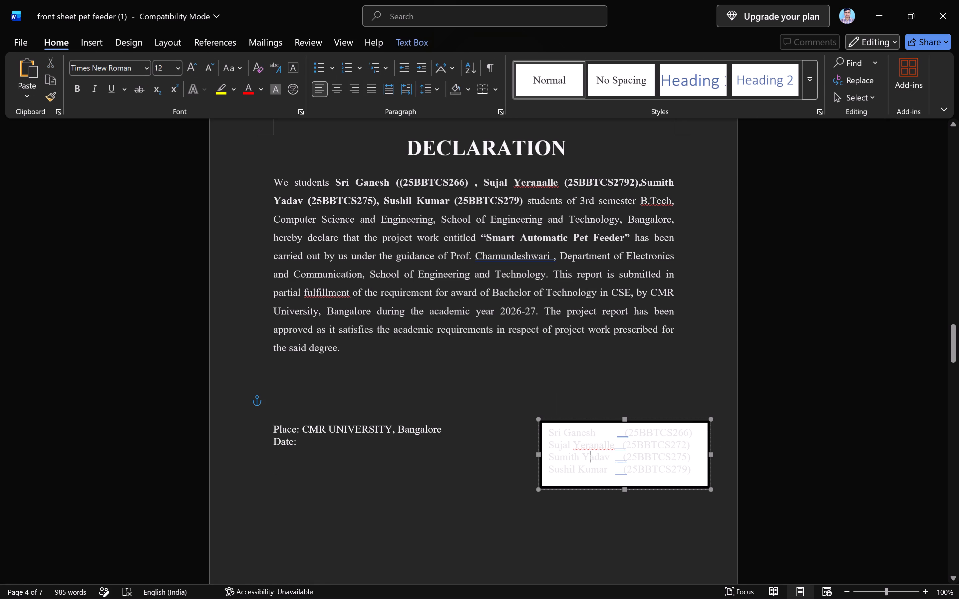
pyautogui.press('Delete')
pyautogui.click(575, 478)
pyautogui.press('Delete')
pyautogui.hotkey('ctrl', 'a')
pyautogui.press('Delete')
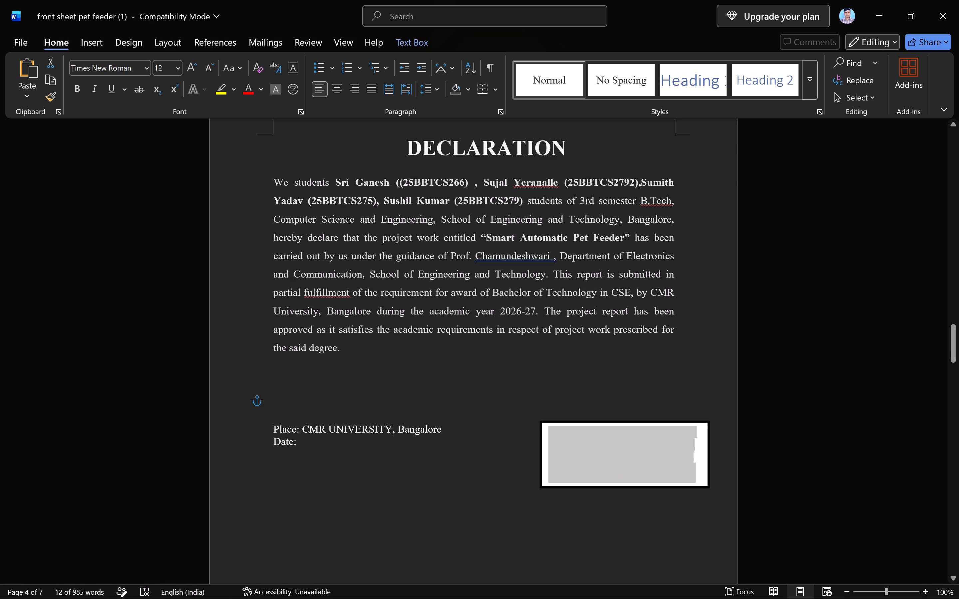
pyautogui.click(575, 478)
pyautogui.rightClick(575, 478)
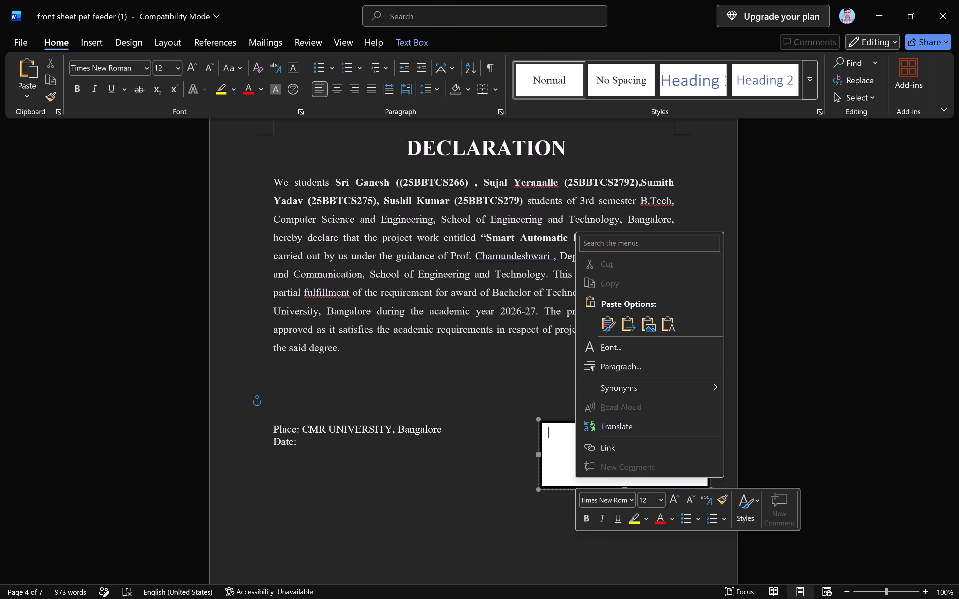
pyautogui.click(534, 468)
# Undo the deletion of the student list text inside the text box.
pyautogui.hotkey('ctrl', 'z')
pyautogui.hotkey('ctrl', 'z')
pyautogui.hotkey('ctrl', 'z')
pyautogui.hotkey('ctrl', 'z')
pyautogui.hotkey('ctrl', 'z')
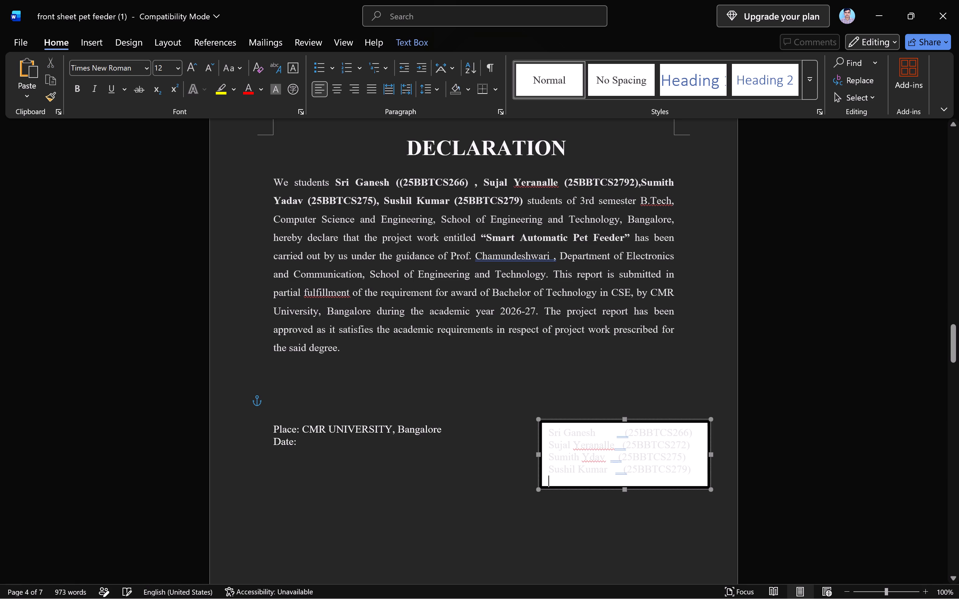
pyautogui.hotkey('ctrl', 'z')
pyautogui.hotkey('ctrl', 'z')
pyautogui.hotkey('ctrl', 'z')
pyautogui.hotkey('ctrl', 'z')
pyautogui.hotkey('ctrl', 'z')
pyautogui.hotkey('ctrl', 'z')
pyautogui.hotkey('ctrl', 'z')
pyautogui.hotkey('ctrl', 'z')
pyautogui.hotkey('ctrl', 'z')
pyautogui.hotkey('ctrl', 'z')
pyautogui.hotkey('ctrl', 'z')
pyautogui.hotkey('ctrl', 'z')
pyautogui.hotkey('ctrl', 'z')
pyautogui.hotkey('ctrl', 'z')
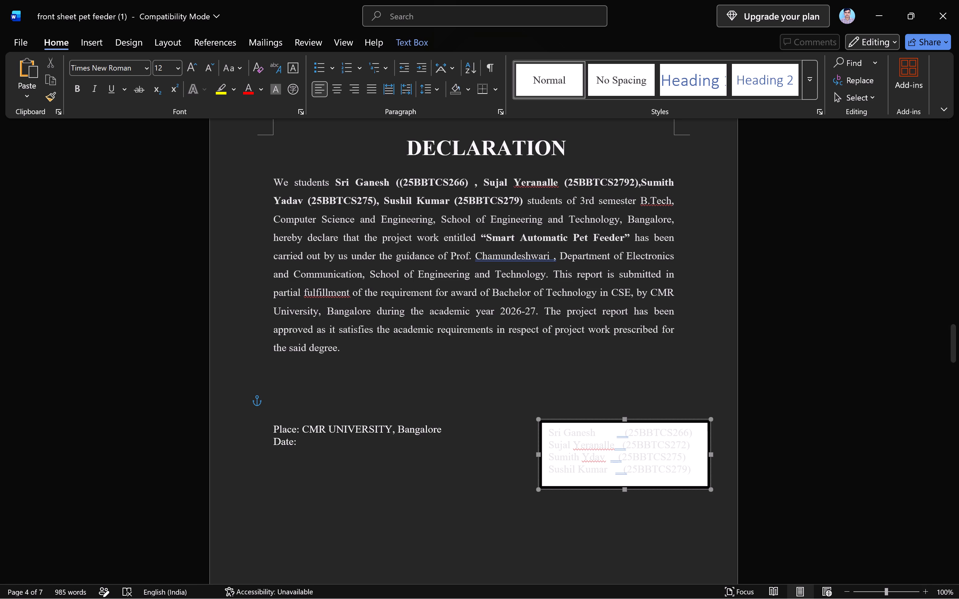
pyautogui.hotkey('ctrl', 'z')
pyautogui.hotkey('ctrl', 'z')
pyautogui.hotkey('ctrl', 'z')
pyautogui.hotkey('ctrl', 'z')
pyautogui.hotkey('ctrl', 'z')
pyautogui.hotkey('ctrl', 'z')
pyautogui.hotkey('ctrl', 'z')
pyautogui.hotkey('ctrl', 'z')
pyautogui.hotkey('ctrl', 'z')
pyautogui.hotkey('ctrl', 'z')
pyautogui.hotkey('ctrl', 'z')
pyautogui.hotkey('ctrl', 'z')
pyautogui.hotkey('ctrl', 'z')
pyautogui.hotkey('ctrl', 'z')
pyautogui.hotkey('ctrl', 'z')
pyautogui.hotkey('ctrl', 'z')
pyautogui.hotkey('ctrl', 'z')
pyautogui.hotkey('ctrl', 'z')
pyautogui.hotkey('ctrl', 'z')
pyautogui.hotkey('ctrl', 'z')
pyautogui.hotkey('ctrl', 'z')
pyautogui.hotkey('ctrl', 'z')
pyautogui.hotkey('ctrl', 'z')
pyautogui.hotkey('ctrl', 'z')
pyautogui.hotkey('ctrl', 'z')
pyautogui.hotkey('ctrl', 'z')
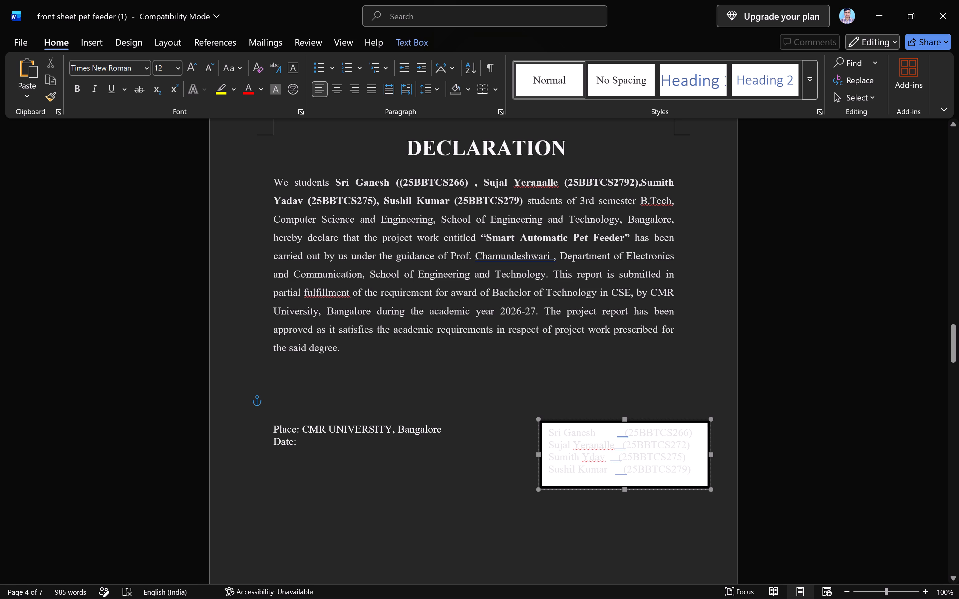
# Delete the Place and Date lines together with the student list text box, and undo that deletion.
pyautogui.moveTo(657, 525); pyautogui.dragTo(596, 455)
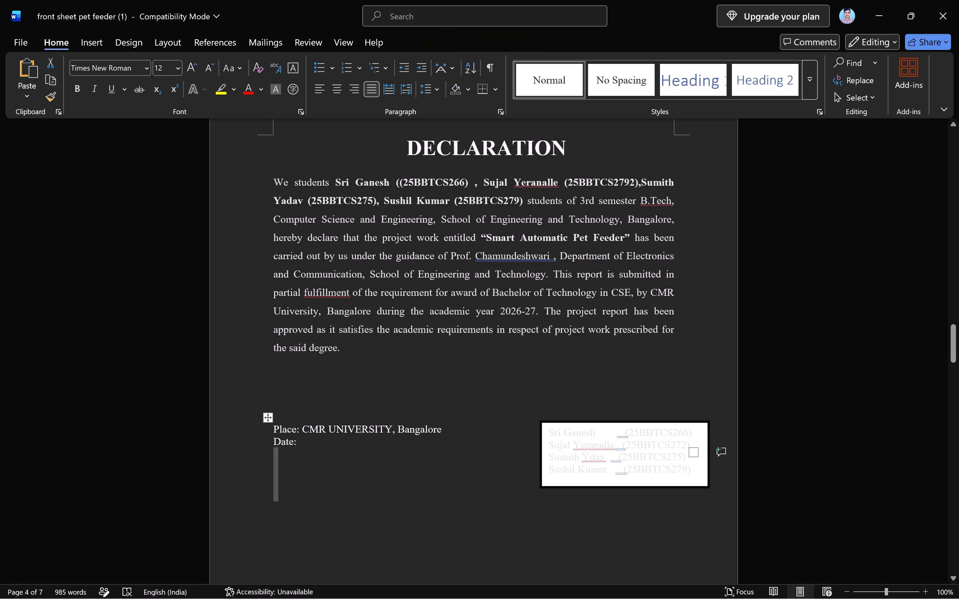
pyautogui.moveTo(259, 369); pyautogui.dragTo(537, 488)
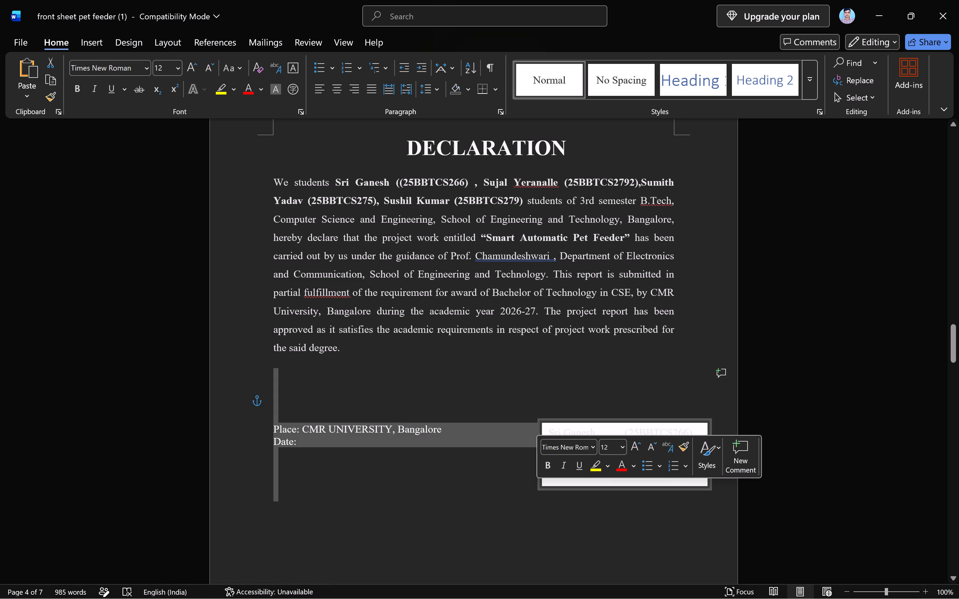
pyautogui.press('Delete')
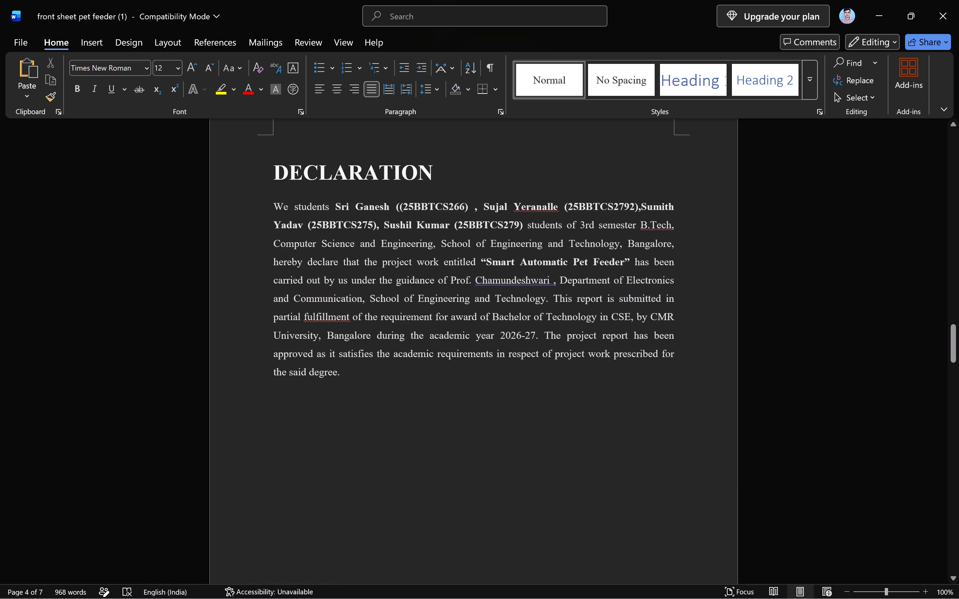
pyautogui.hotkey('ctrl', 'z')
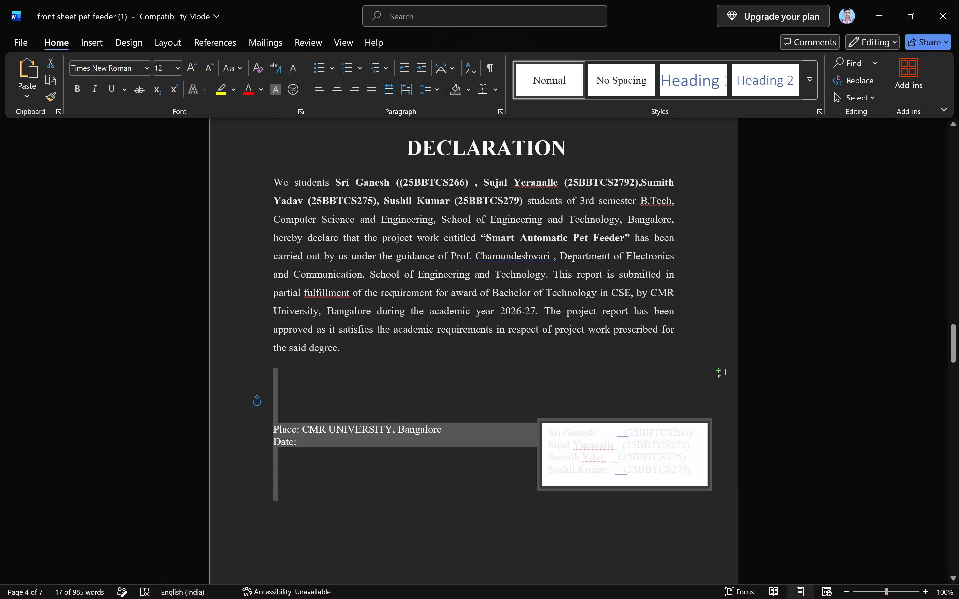
# Delete the whole student list text box from the declaration page, keeping the Place and Date lines.
pyautogui.rightClick(609, 474)
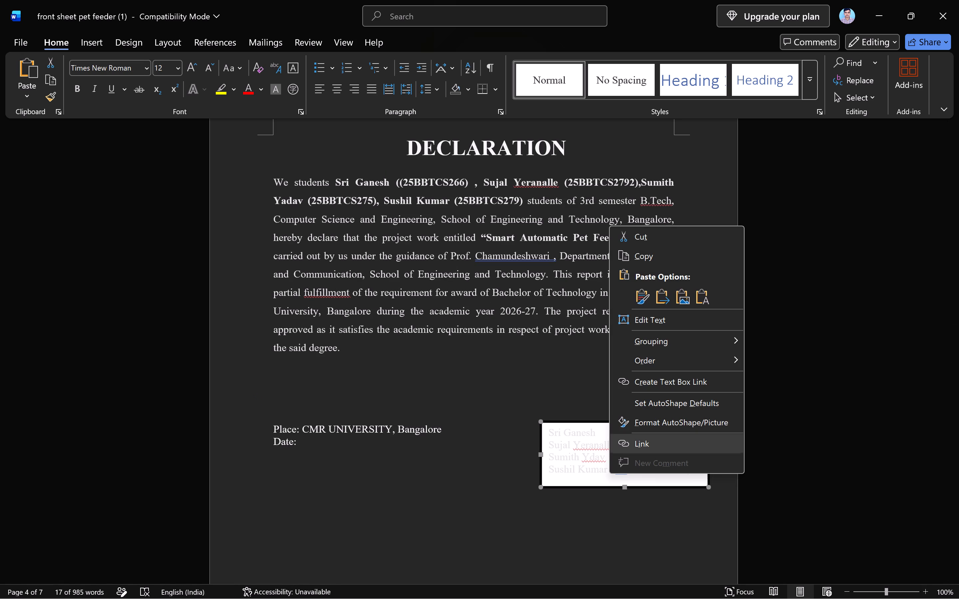
pyautogui.rightClick(545, 485)
pyautogui.click(575, 476)
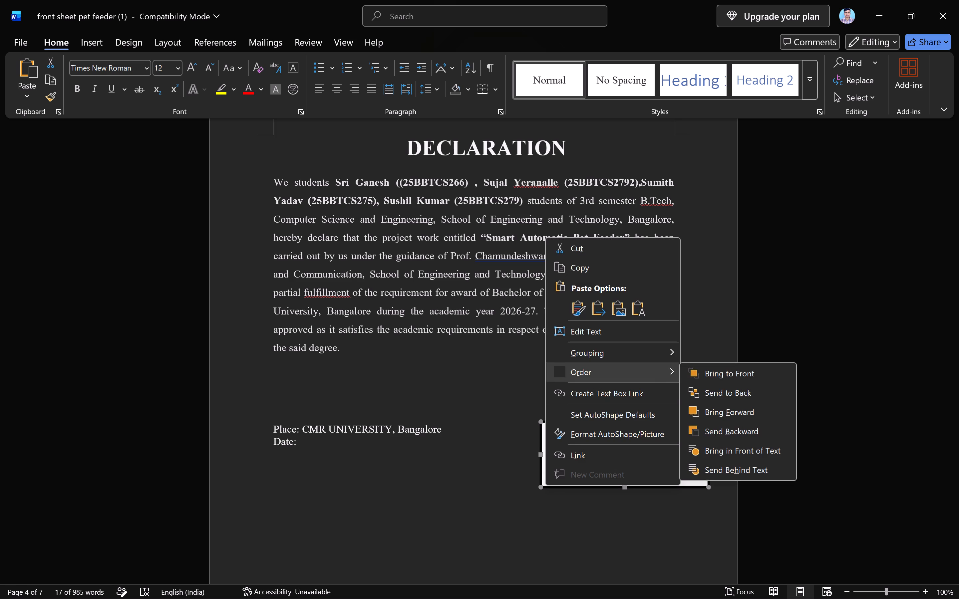
pyautogui.click(654, 530)
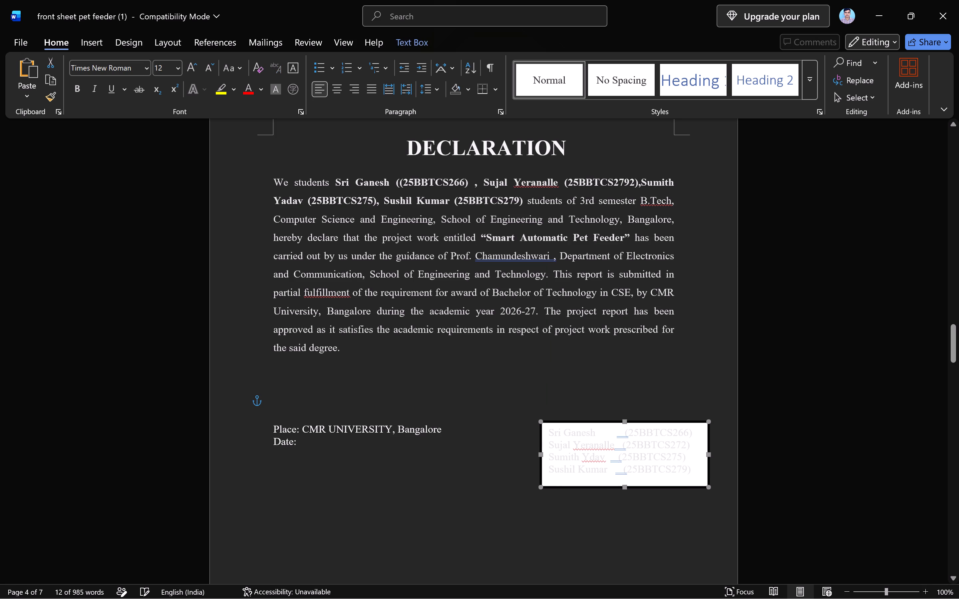
pyautogui.rightClick(636, 471)
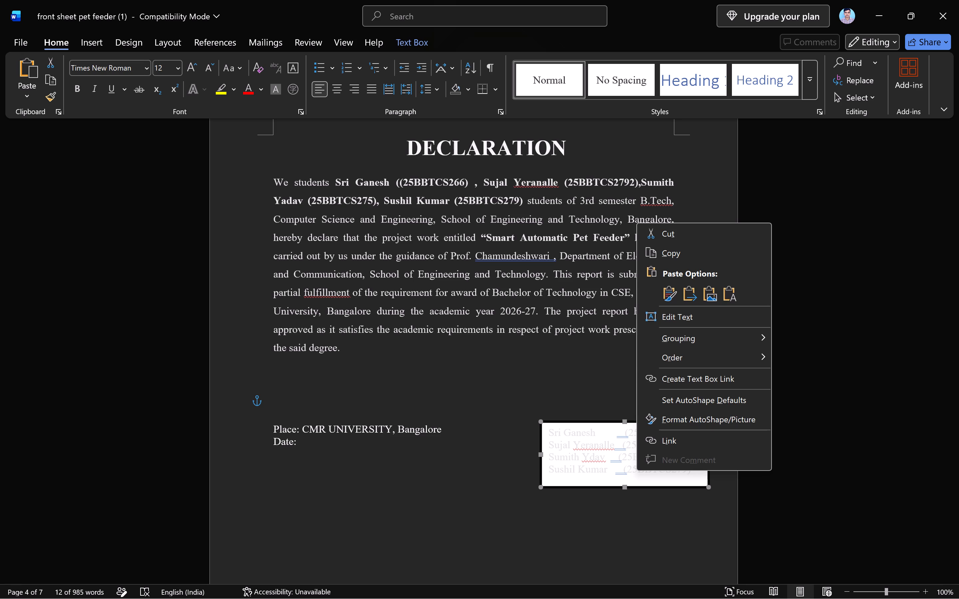
pyautogui.hotkey('ctrl', 'z')
pyautogui.hotkey('ctrl', 'z')
pyautogui.click(496, 433)
pyautogui.hotkey('ctrl', 'z')
pyautogui.hotkey('ctrl', 'z')
pyautogui.hotkey('ctrl', 'z')
pyautogui.hotkey('ctrl', 'z')
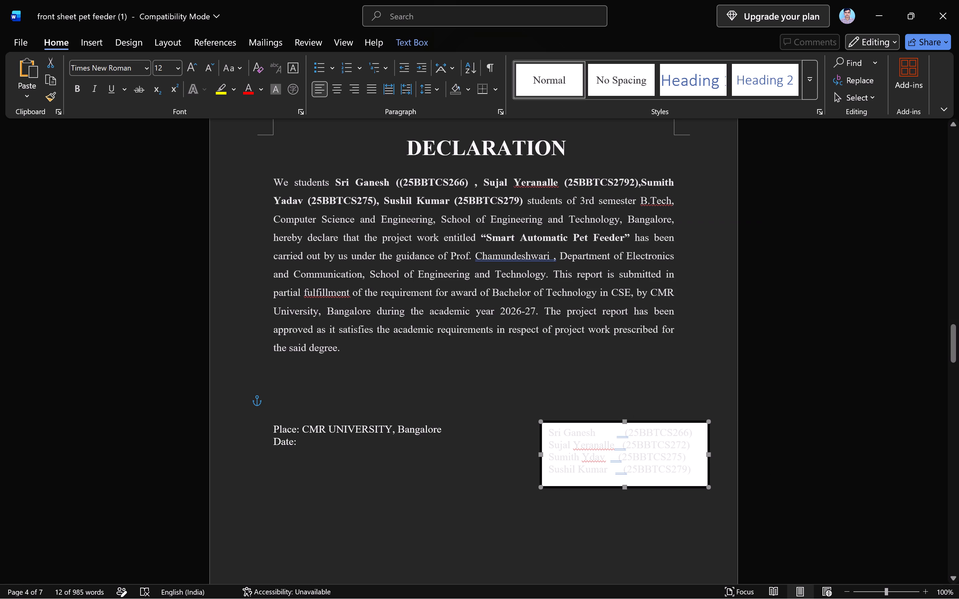
pyautogui.press('Delete')
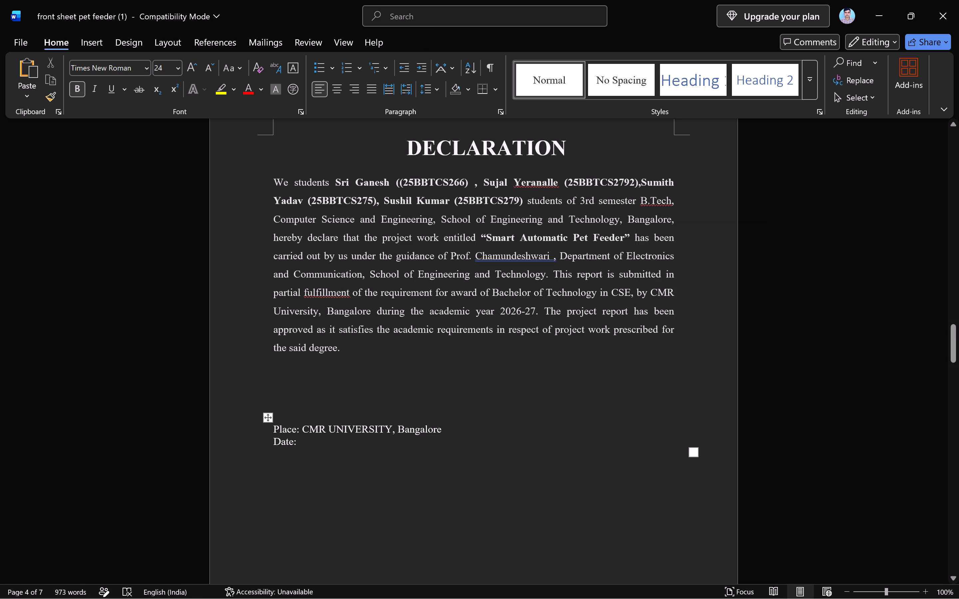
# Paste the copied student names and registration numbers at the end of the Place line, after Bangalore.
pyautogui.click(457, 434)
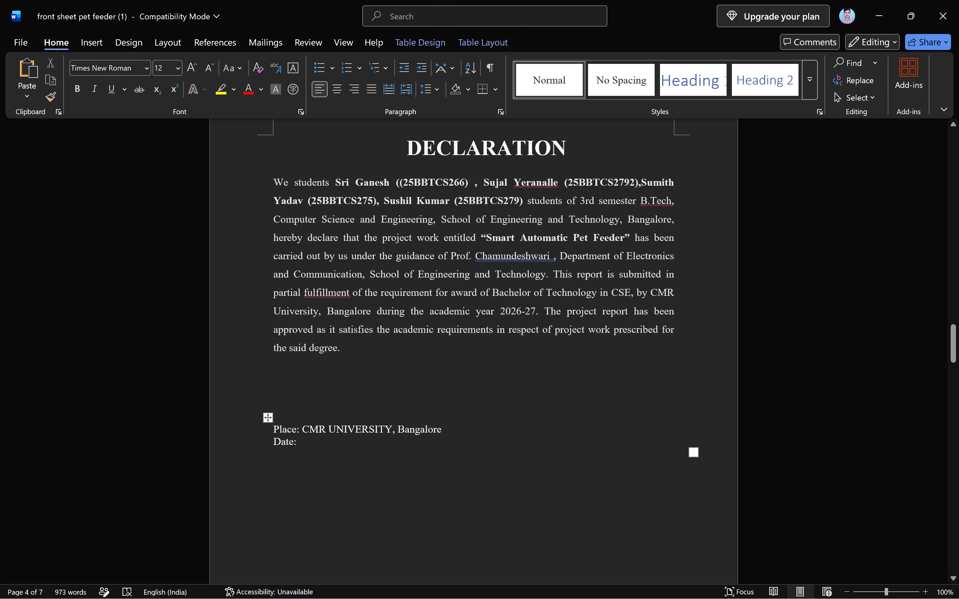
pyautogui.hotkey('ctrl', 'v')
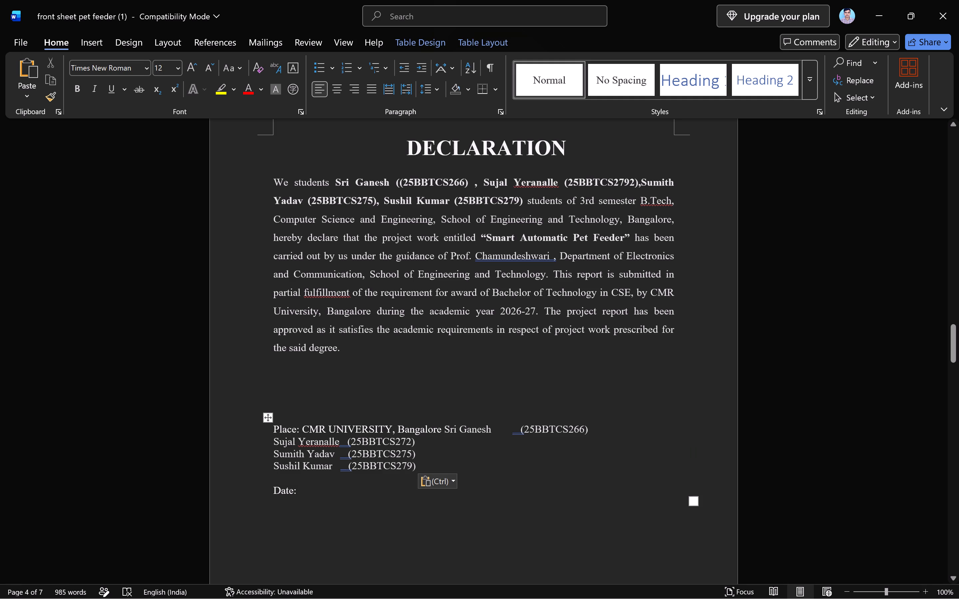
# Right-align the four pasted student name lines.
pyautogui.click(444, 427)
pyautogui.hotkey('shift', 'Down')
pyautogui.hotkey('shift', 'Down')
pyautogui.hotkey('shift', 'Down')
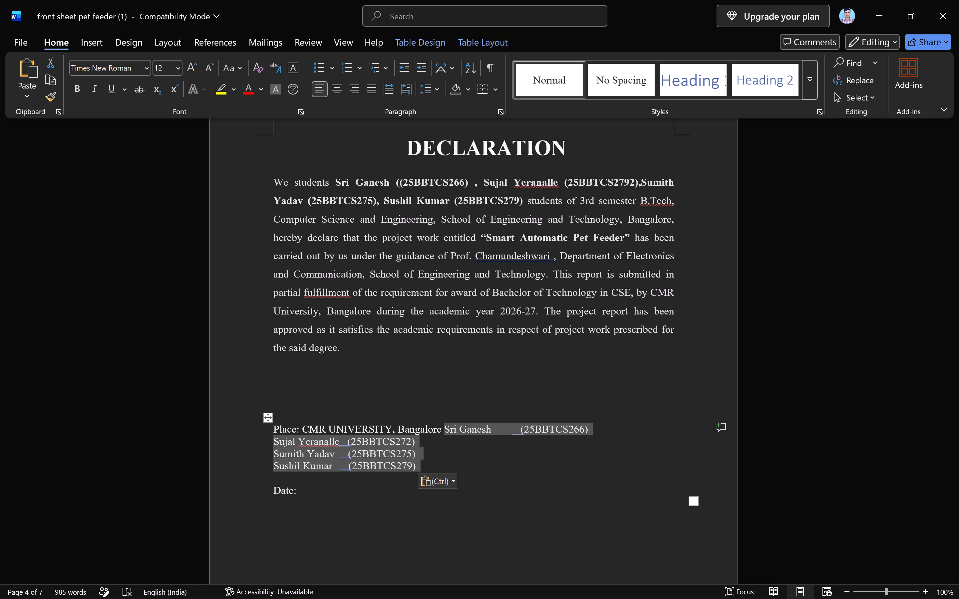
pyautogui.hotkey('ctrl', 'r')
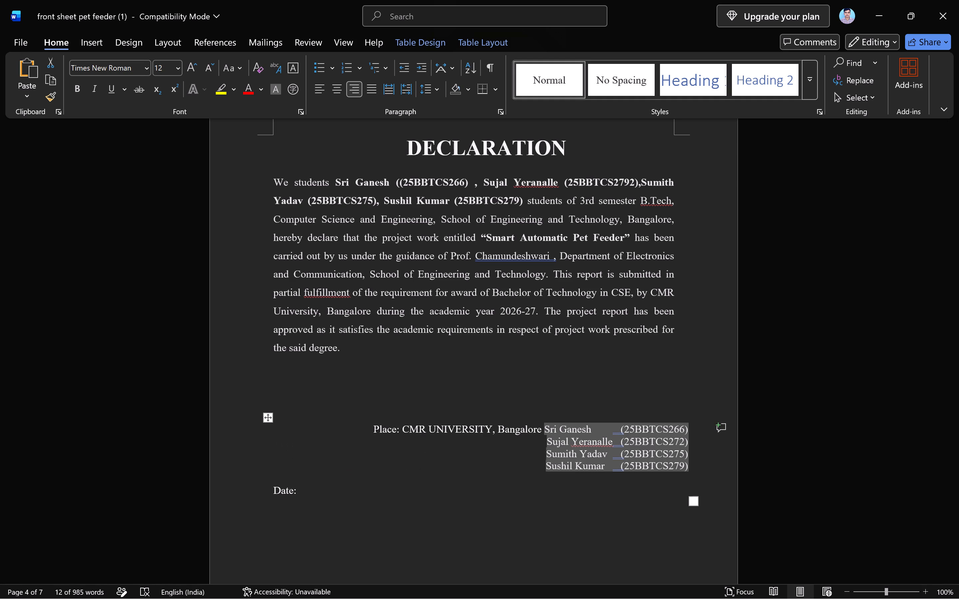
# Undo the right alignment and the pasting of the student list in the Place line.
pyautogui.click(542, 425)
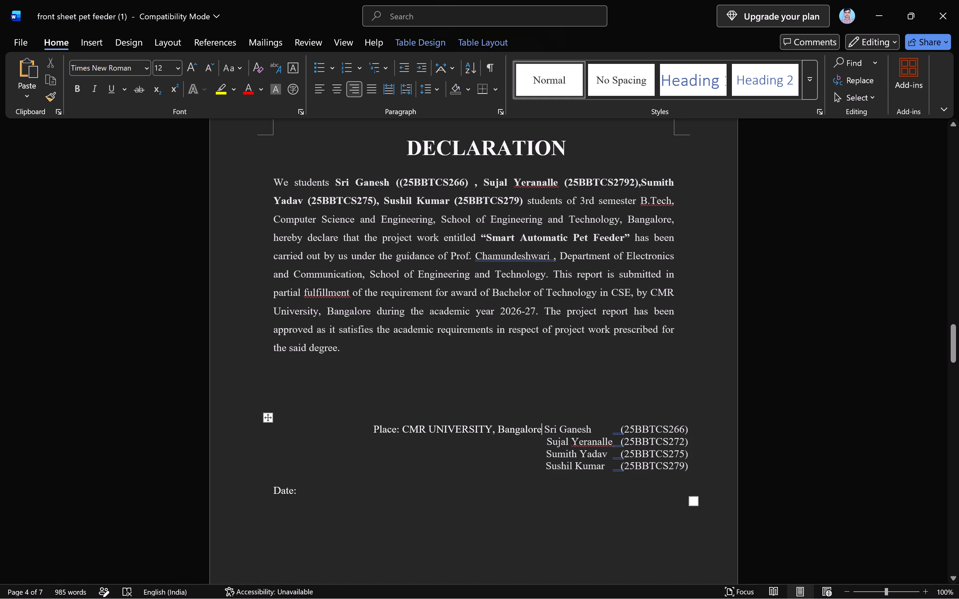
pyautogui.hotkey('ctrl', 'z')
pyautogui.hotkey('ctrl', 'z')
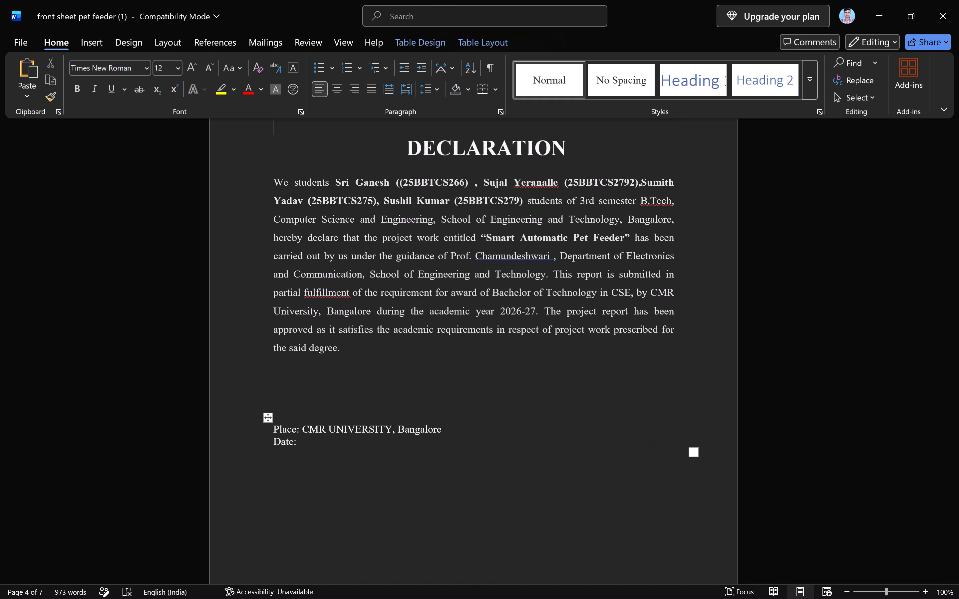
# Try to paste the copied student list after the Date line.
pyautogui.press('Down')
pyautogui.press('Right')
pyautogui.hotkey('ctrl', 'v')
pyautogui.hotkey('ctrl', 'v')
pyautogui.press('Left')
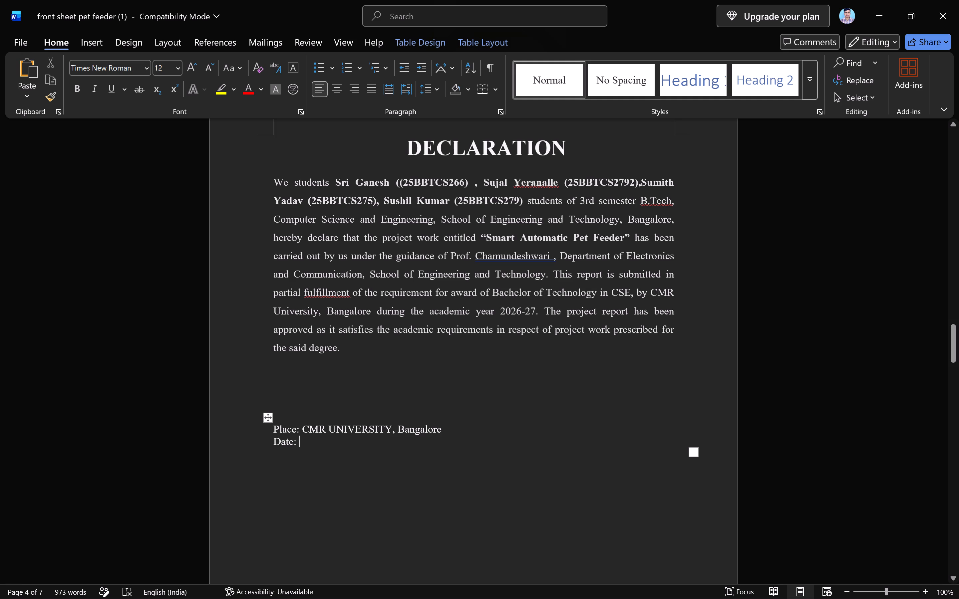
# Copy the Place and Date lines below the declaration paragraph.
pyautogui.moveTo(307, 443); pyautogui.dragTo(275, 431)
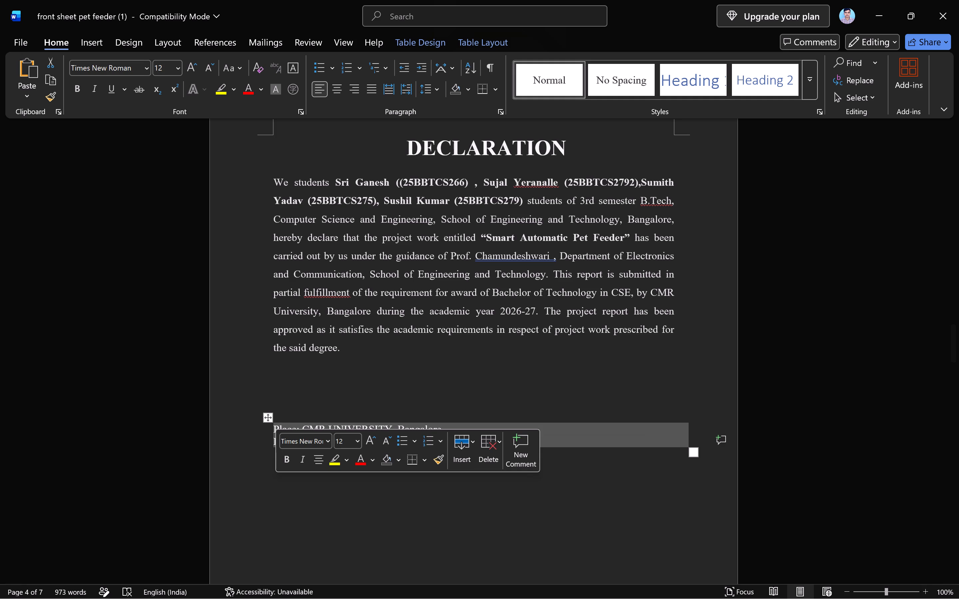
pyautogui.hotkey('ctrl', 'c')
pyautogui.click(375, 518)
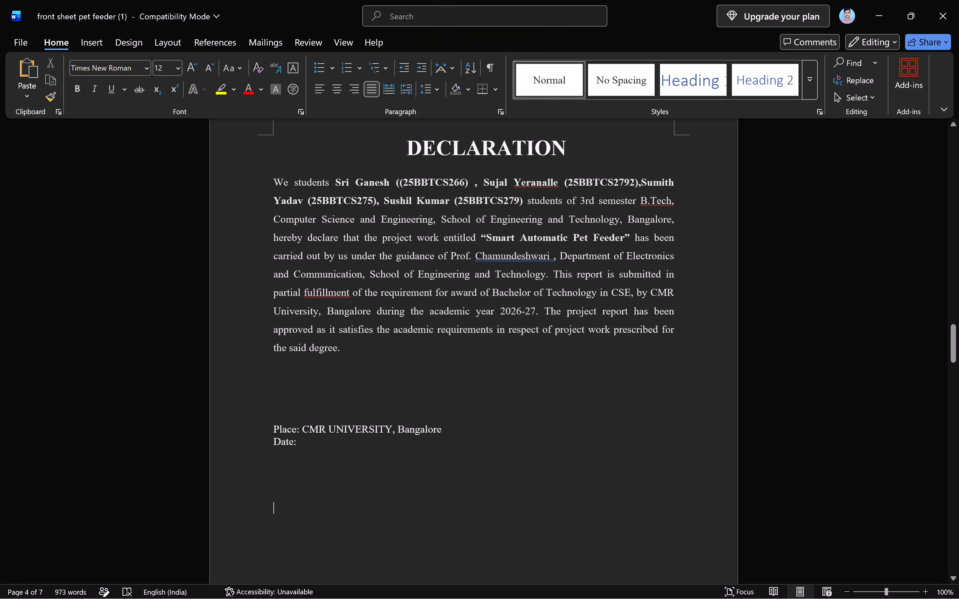
# Delete the Date and Place table rows below the declaration paragraph.
pyautogui.click(369, 436)
pyautogui.press('Delete')
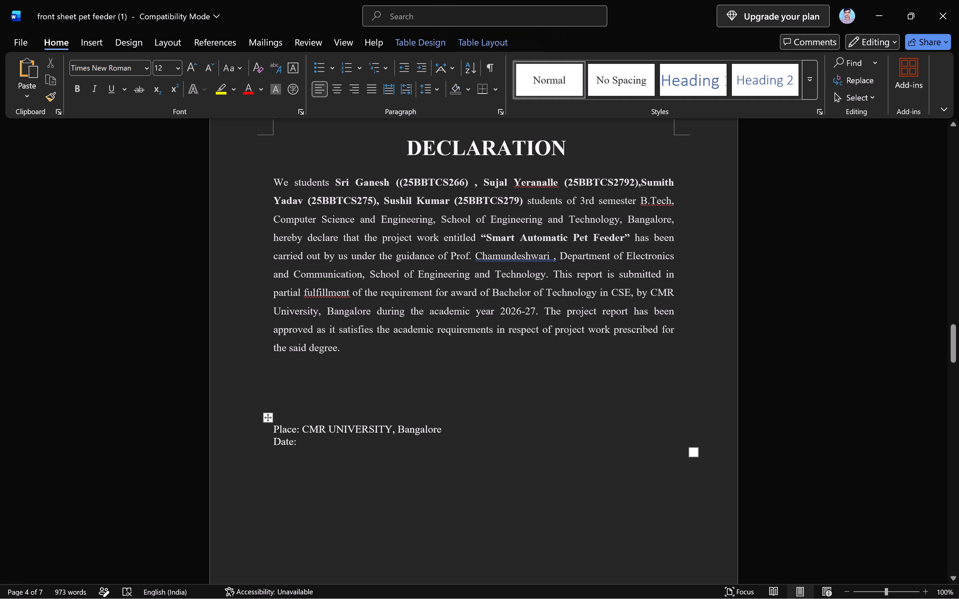
pyautogui.rightClick(356, 429)
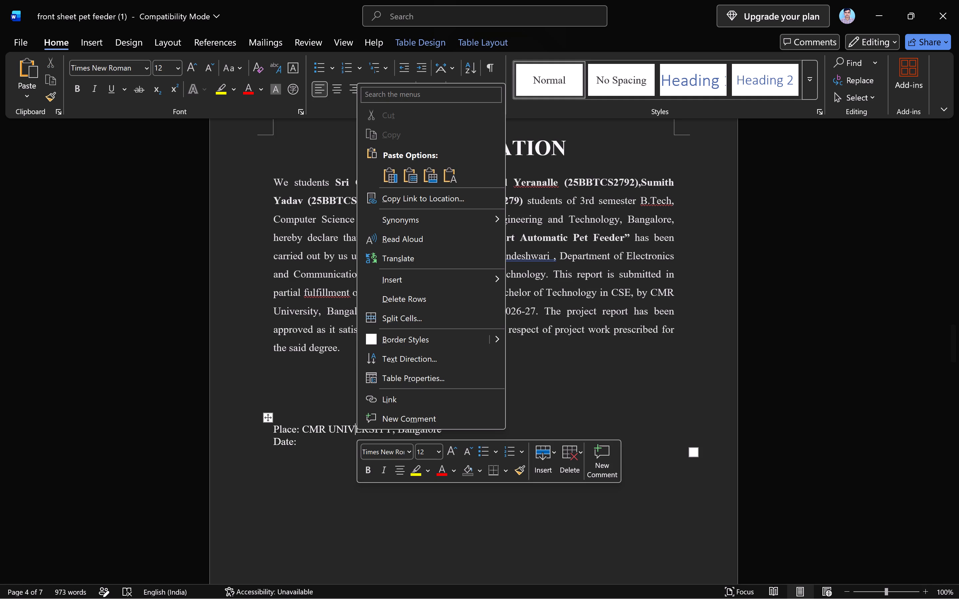
pyautogui.moveTo(266, 414); pyautogui.dragTo(342, 416)
pyautogui.moveTo(298, 447); pyautogui.dragTo(351, 444)
pyautogui.rightClick(351, 444)
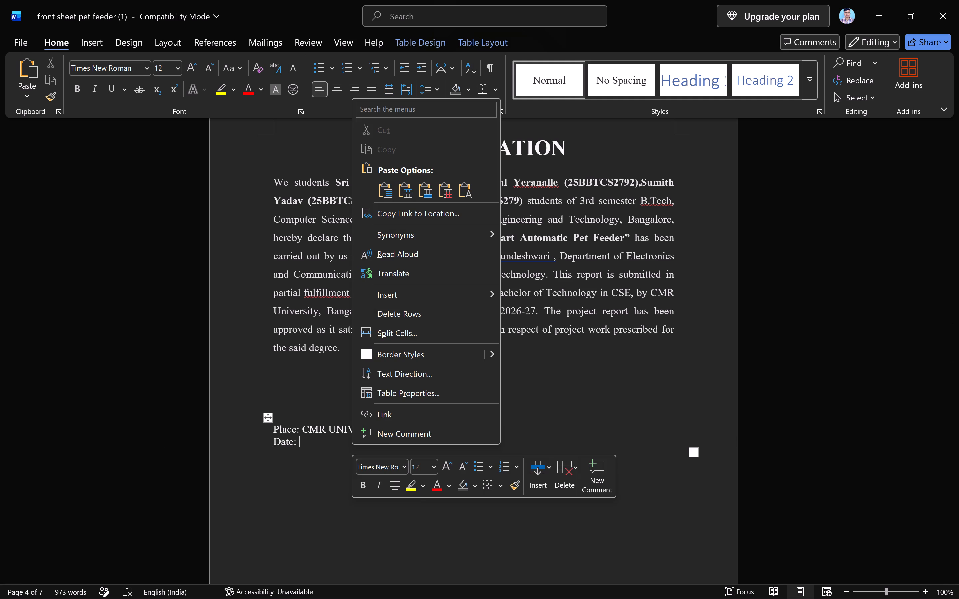
pyautogui.click(424, 317)
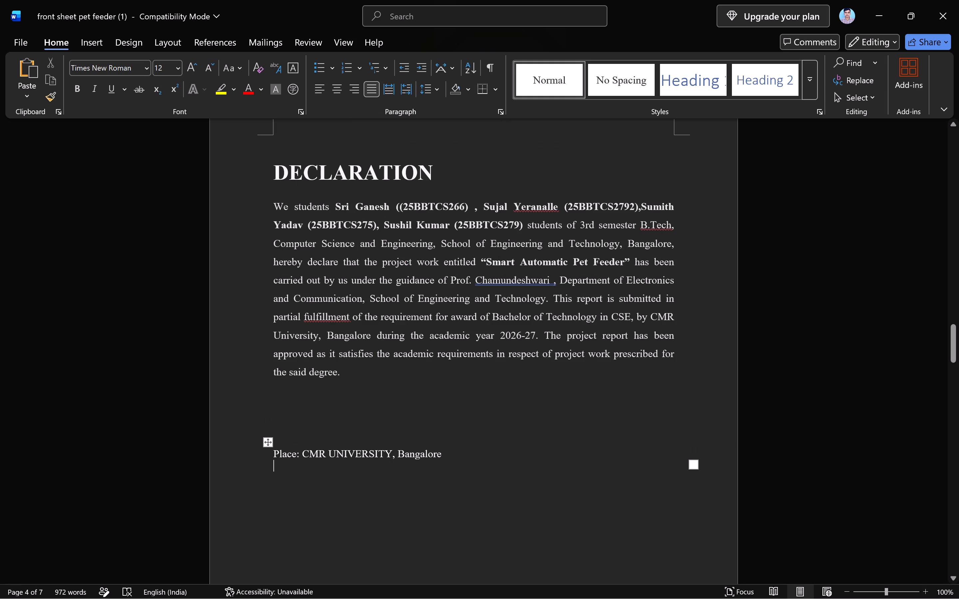
pyautogui.rightClick(378, 455)
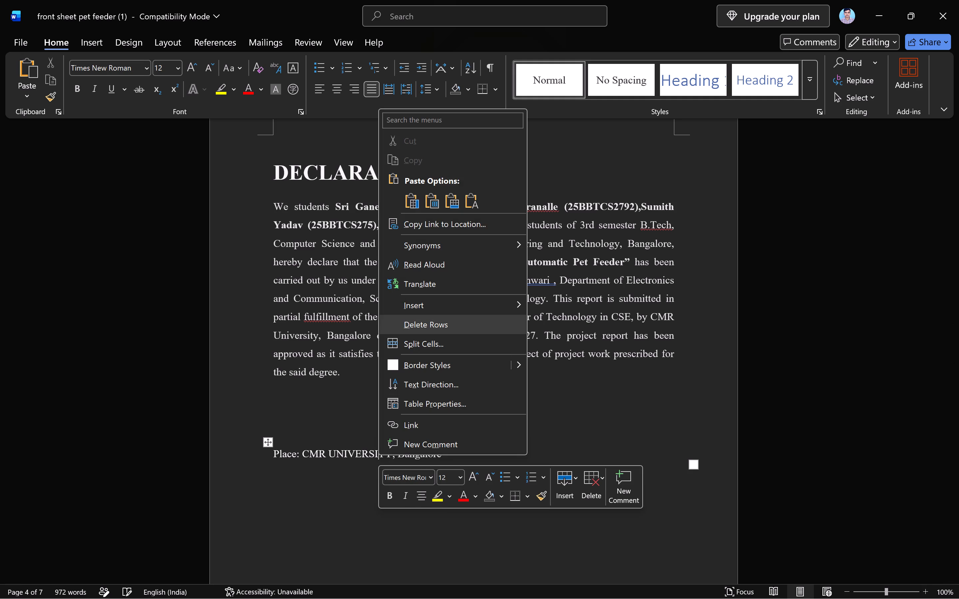
pyautogui.click(405, 324)
# Add two blank lines below the declaration paragraph.
pyautogui.click(322, 412)
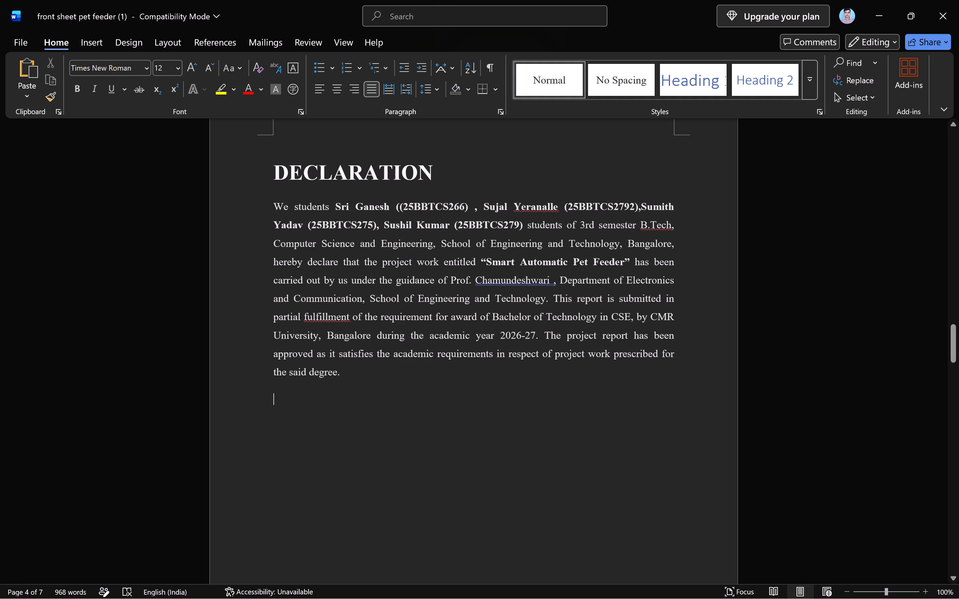
pyautogui.press('Return')
pyautogui.press('Return')
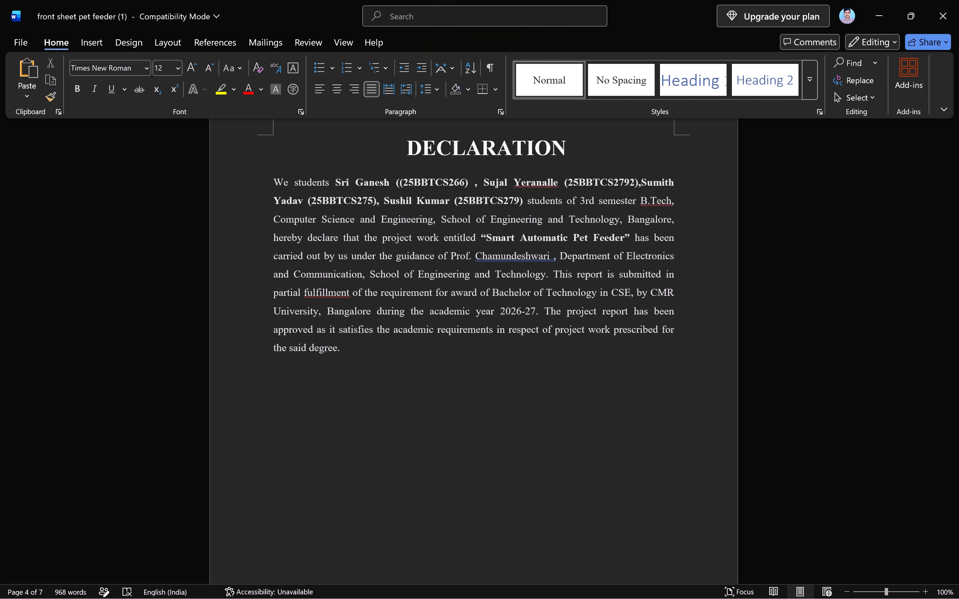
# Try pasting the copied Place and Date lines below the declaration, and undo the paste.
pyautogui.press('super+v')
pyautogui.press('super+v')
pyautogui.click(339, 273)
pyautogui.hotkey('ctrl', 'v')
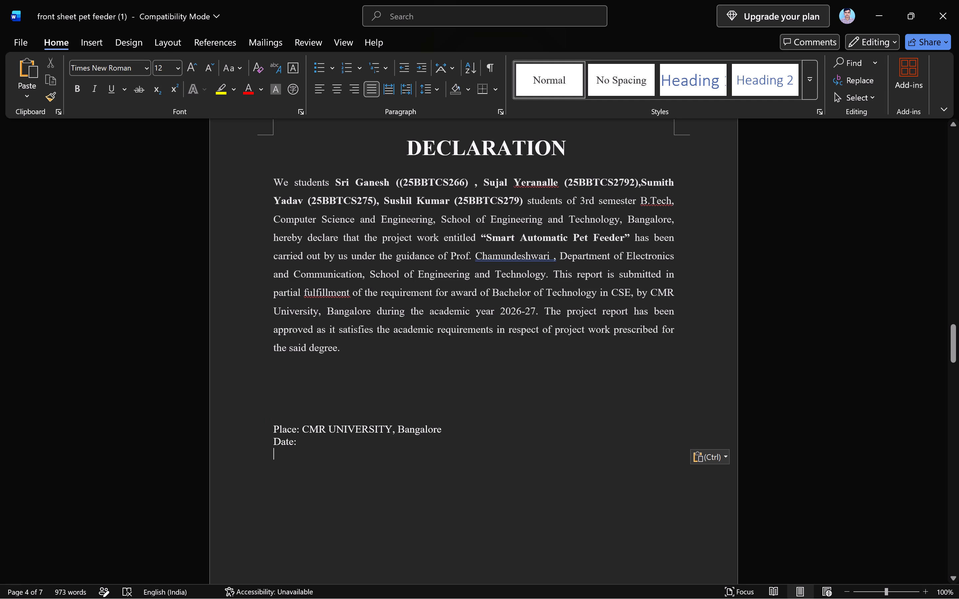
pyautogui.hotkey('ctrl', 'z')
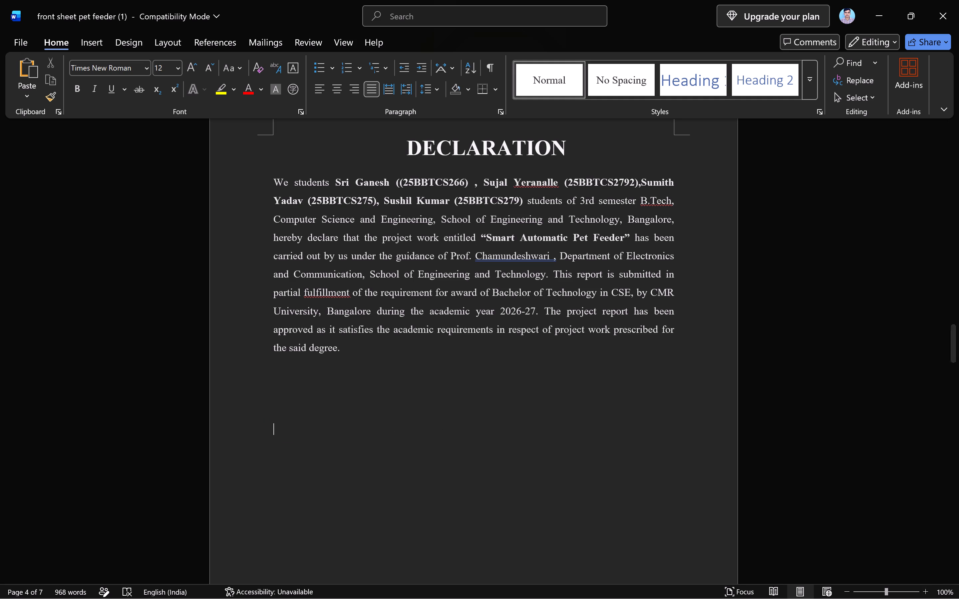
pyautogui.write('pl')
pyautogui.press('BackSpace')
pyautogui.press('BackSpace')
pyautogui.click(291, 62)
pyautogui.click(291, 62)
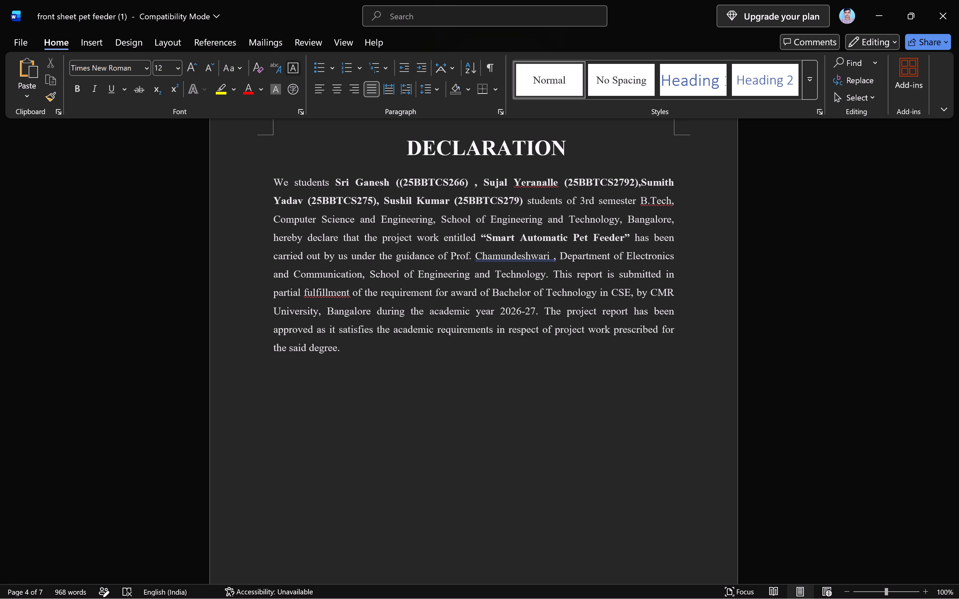
# Write "Place : CMRU Banglore" as plain text on the blank line below the declaration paragraph.
pyautogui.hotkey('shift', 'p')
pyautogui.write('lace')
pyautogui.press('space')
pyautogui.hotkey('shift', ':')
pyautogui.press('space')
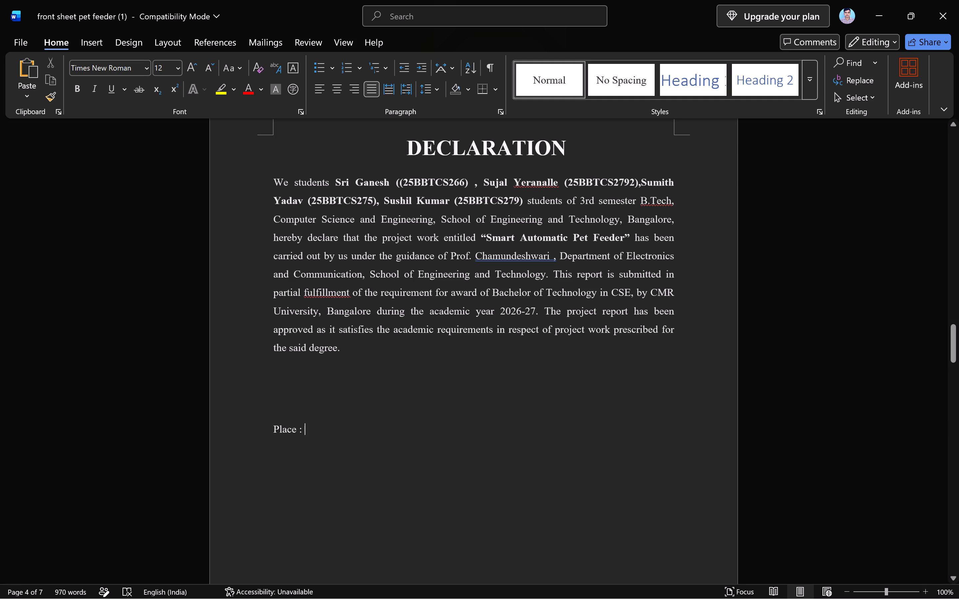
pyautogui.write('CMRFU')
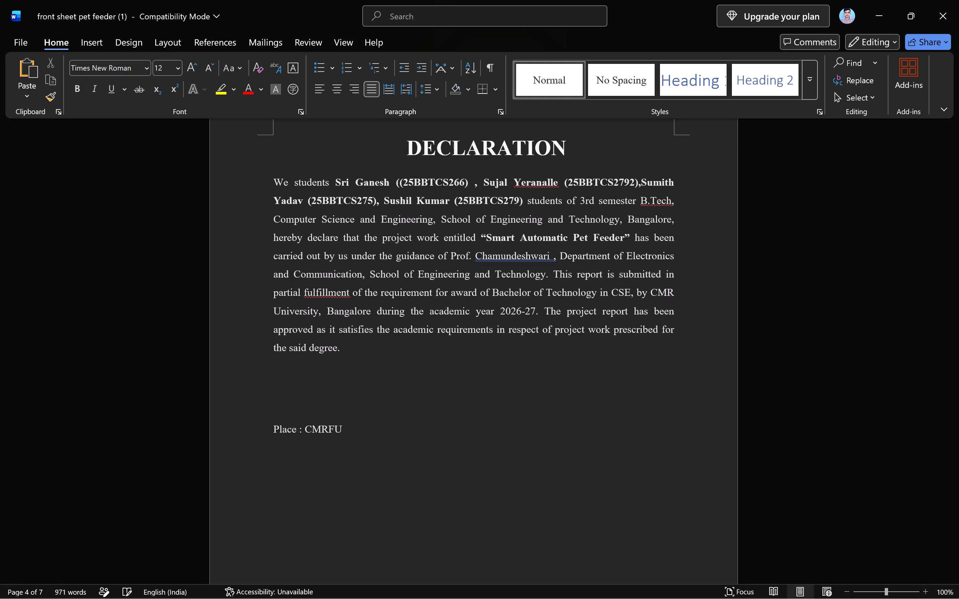
pyautogui.press('BackSpace')
pyautogui.press('BackSpace')
pyautogui.write('U')
pyautogui.press('space')
pyautogui.write('bnh')
pyautogui.press('BackSpace')
pyautogui.press('BackSpace')
pyautogui.press('BackSpace')
pyautogui.hotkey('shift', 'b')
pyautogui.write('anglore')
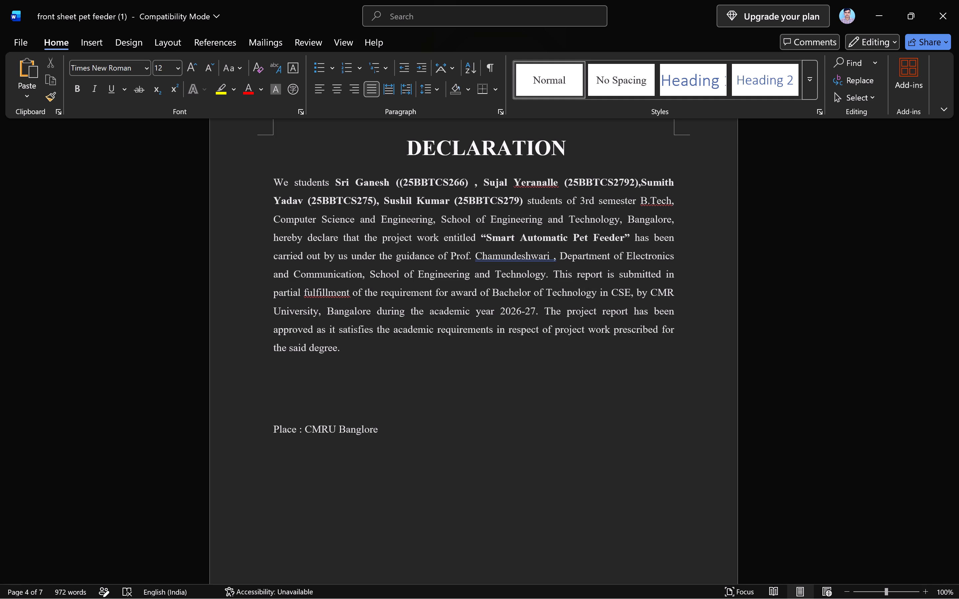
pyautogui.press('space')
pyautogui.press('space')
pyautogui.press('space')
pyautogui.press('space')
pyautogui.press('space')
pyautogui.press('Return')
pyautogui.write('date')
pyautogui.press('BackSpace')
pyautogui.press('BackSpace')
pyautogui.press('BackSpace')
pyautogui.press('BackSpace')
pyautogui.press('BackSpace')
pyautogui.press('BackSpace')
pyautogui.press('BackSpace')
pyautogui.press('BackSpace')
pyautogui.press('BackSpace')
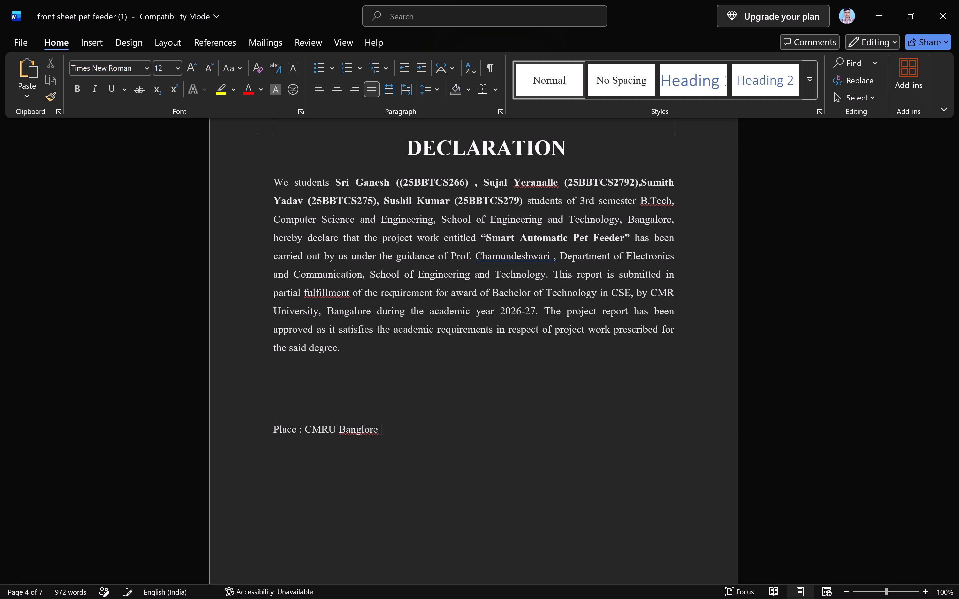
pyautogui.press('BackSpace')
# Start a new line below the Place line and remove the space after that paragraph.
pyautogui.press('Return')
pyautogui.scroll(-1, 307, 79)
pyautogui.click(435, 84)
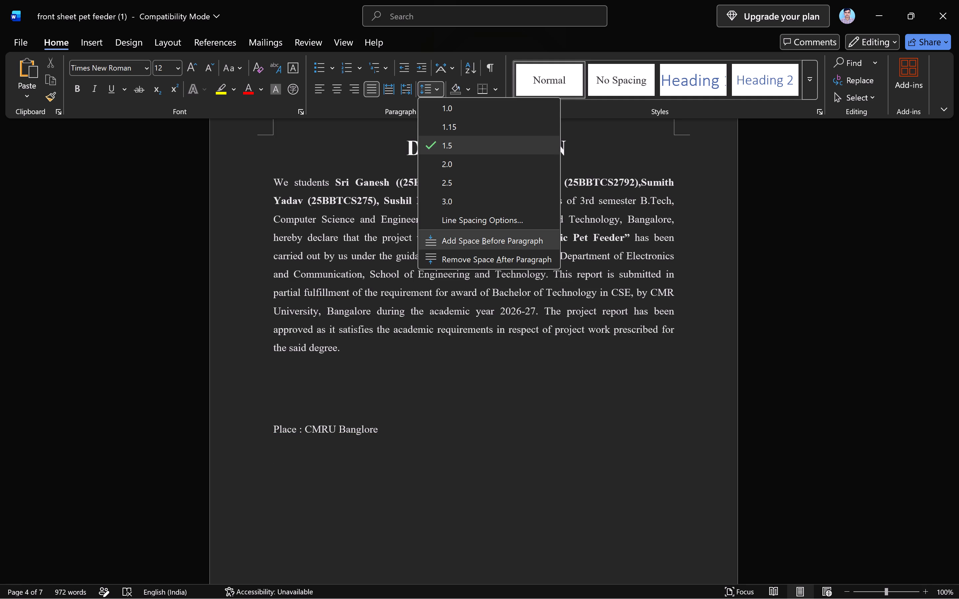
pyautogui.click(458, 262)
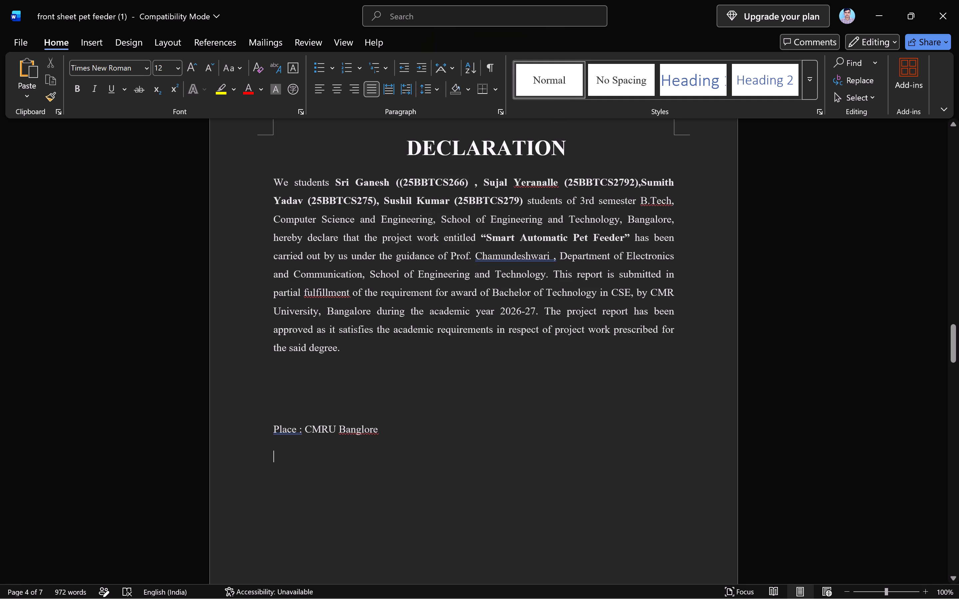
# Write "Date:" on the empty line below the Place line.
pyautogui.click(295, 448)
pyautogui.press('Down')
pyautogui.write('Dtae')
pyautogui.press('BackSpace')
pyautogui.press('BackSpace')
pyautogui.press('BackSpace')
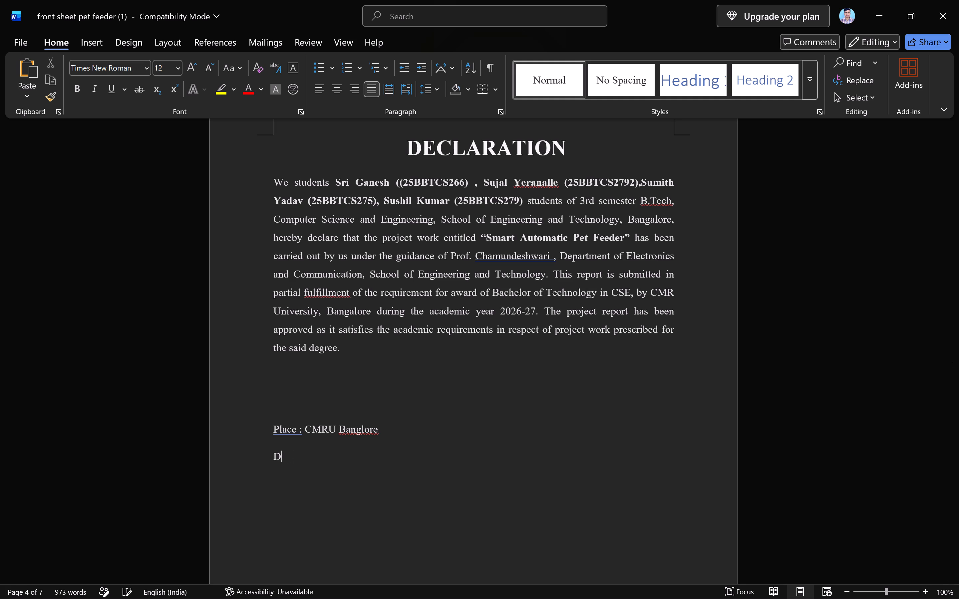
pyautogui.write('ate')
pyautogui.hotkey('shift', ':')
# Remove the space after the Place and Date paragraphs.
pyautogui.moveTo(313, 466); pyautogui.dragTo(277, 431)
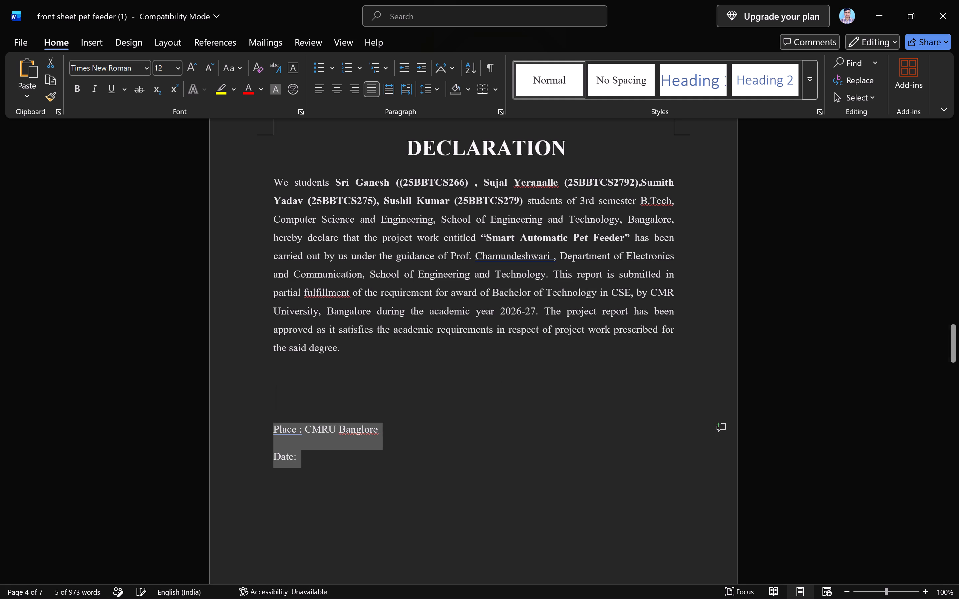
pyautogui.click(424, 85)
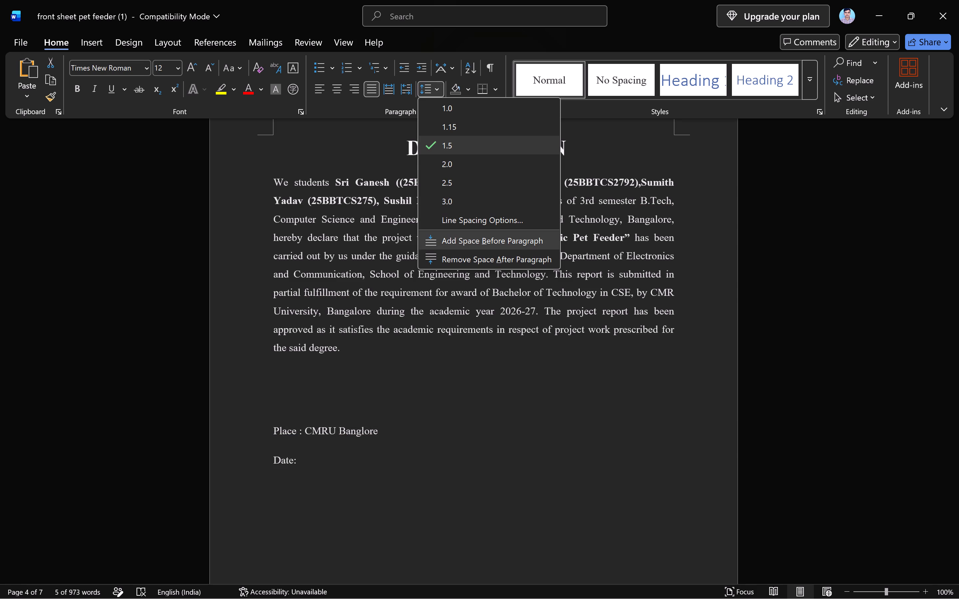
pyautogui.click(462, 256)
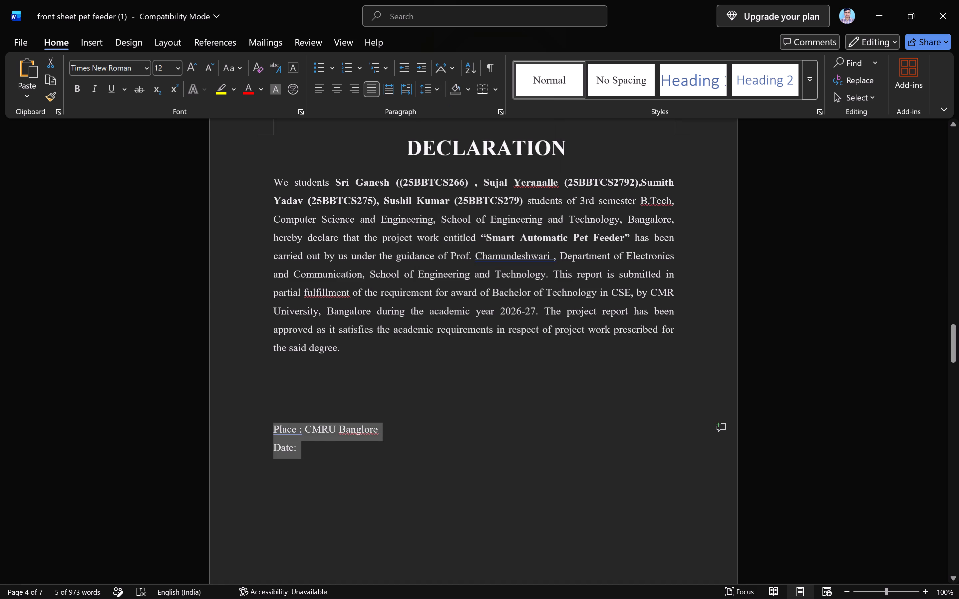
# Paste the copied student names and roll numbers list directly after "Date:" on the declaration page.
pyautogui.click(389, 493)
pyautogui.click(351, 449)
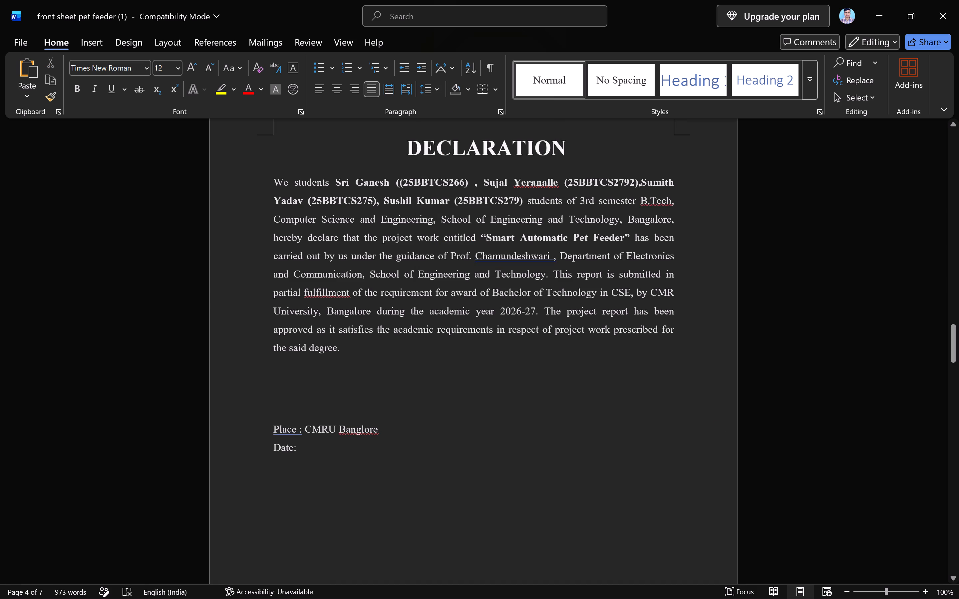
pyautogui.press('super+v')
pyautogui.click(374, 348)
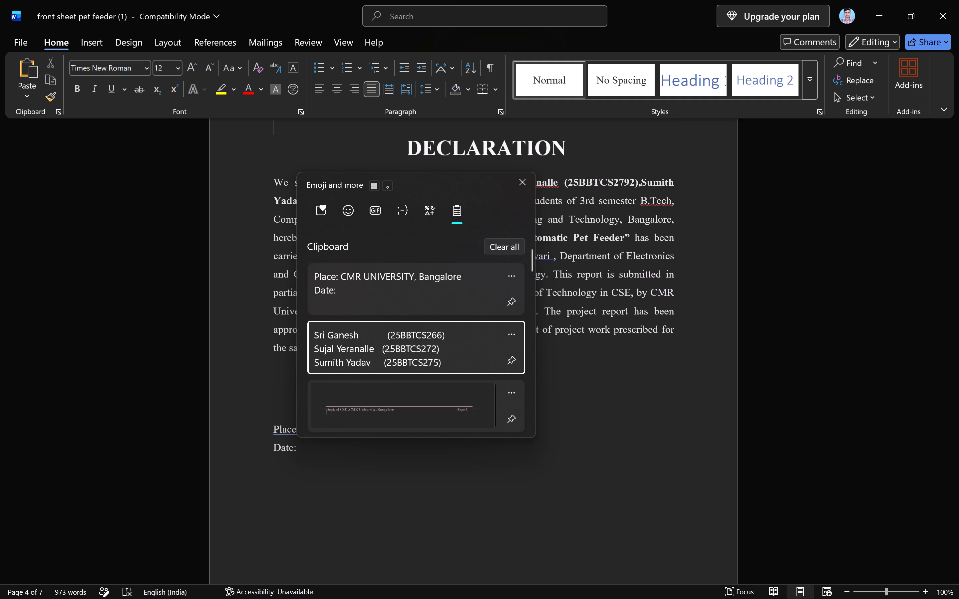
pyautogui.hotkey('ctrl', 'v')
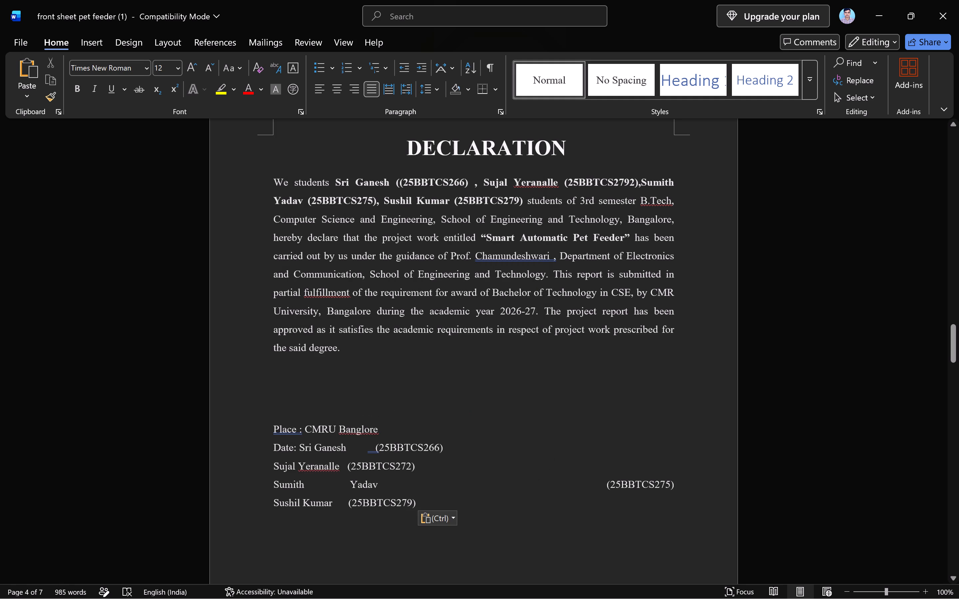
# Right-align the pasted student list lines, including the "Date:" line that carries the first student.
pyautogui.click(300, 449)
pyautogui.keyDown('ctrl'); pyautogui.moveTo(300, 449); pyautogui.dragTo(342, 470); pyautogui.keyUp('ctrl')
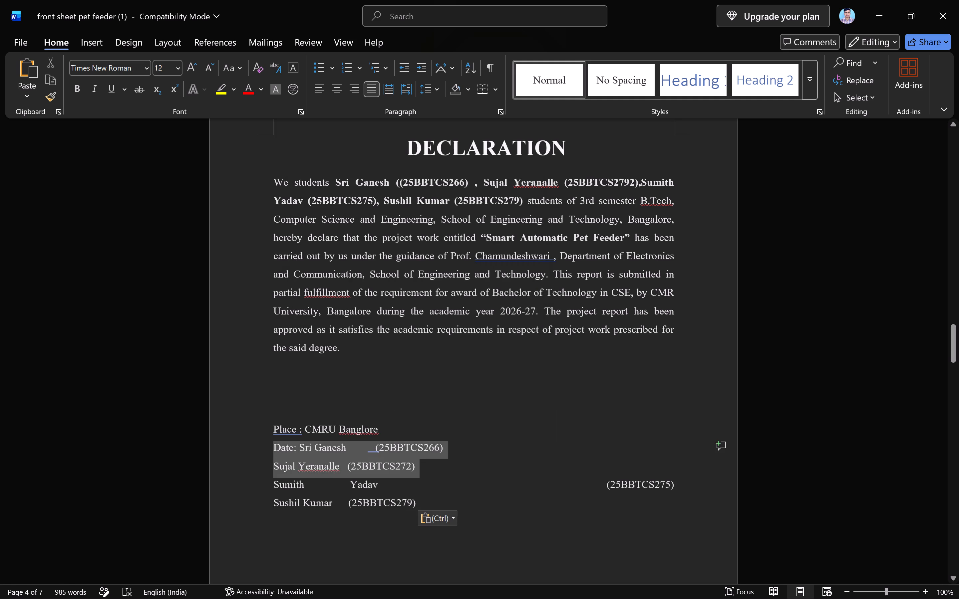
pyautogui.keyDown('ctrl'); pyautogui.moveTo(342, 470); pyautogui.dragTo(387, 477); pyautogui.keyUp('ctrl')
pyautogui.moveTo(387, 477); pyautogui.dragTo(315, 449)
pyautogui.click(315, 449)
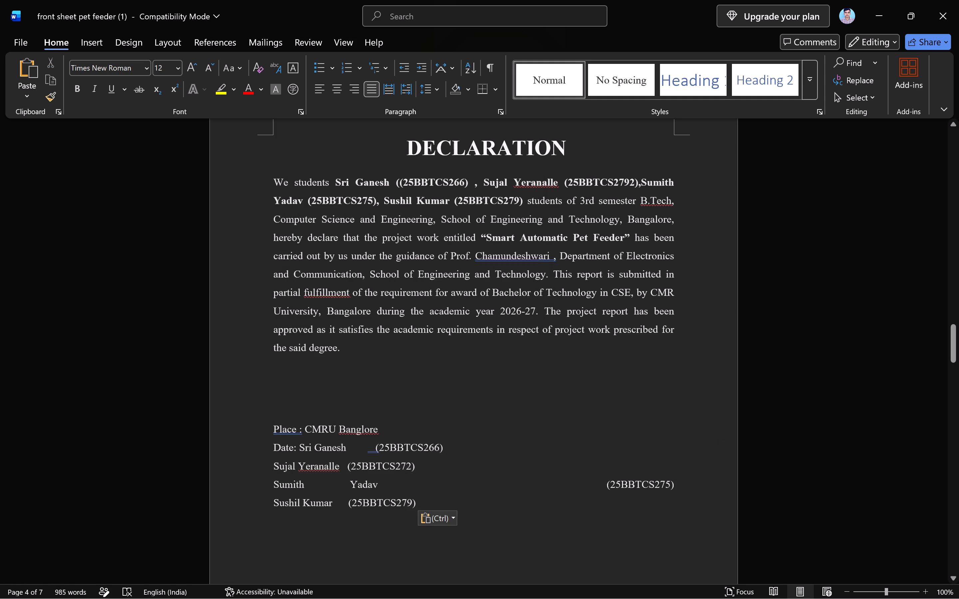
pyautogui.moveTo(299, 447); pyautogui.dragTo(462, 493)
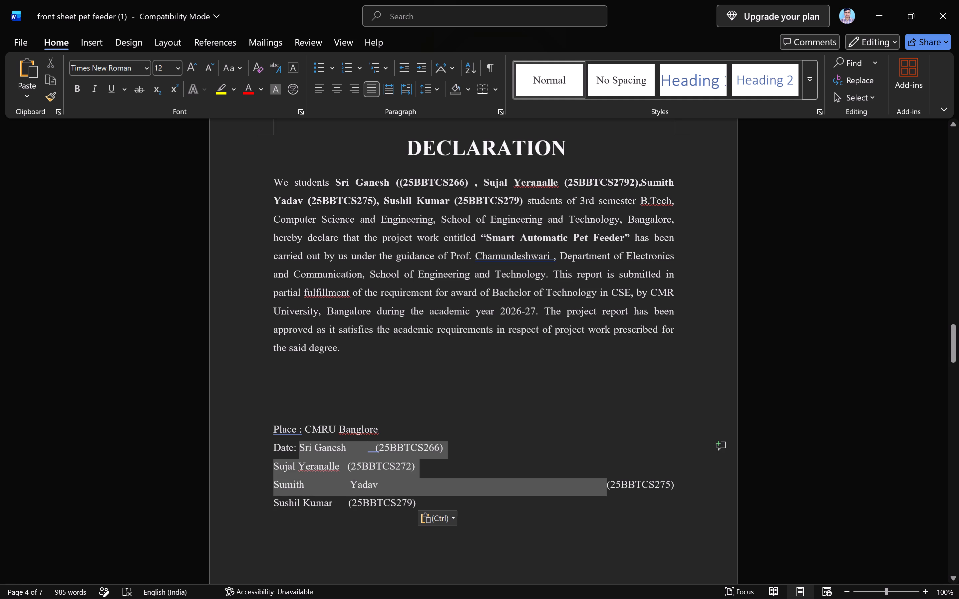
pyautogui.moveTo(462, 493); pyautogui.dragTo(426, 501)
pyautogui.hotkey('ctrl', 'r')
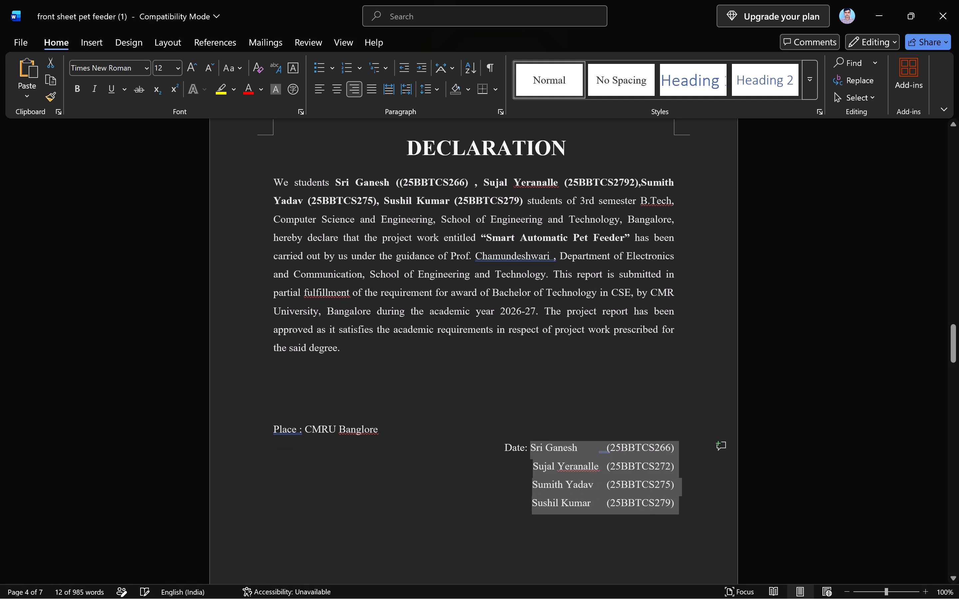
# Insert spaces between "Date:" and the first student's name until "Date:" sits at the page's left margin under the Place line.
pyautogui.click(530, 446)
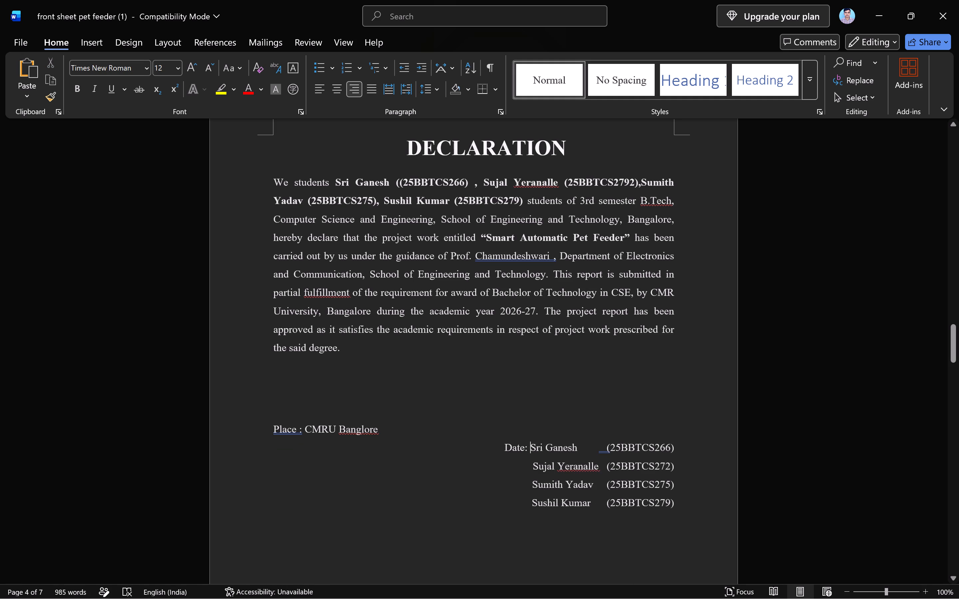
pyautogui.press('space')
pyautogui.press('space')
pyautogui.press('space')
pyautogui.press('space')
pyautogui.press('space')
pyautogui.press('space')
pyautogui.press('space')
pyautogui.press('space')
pyautogui.press('space')
pyautogui.press('space')
pyautogui.press('space')
pyautogui.press('space')
pyautogui.press('space')
pyautogui.press('space')
pyautogui.press('space')
pyautogui.press('space')
pyautogui.press('space')
pyautogui.press('space')
pyautogui.press('space')
pyautogui.press('space')
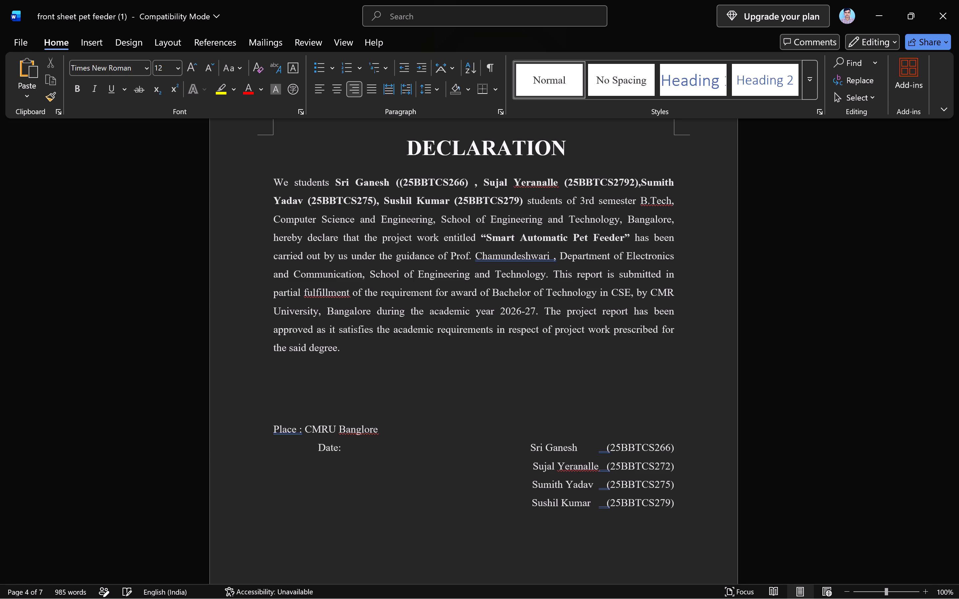
pyautogui.press('space')
pyautogui.press('space')
pyautogui.press('space')
pyautogui.press('space')
pyautogui.press('space')
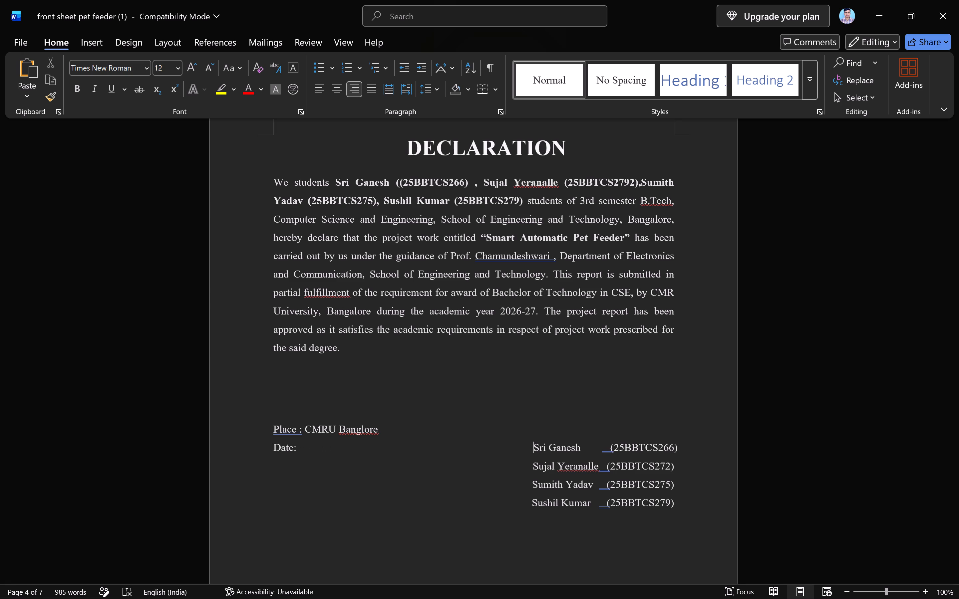
# Try to shift the second and third student lines to match the first by adding spaces in them.
pyautogui.press('Down')
pyautogui.press('space')
pyautogui.press('space')
pyautogui.press('Down')
pyautogui.press('space')
pyautogui.press('Up')
pyautogui.press('Up')
pyautogui.press('Up')
# Delete the blank lines above the ABSTRACT heading so it starts at the top of its page.
pyautogui.scroll(-7, 534, 459)
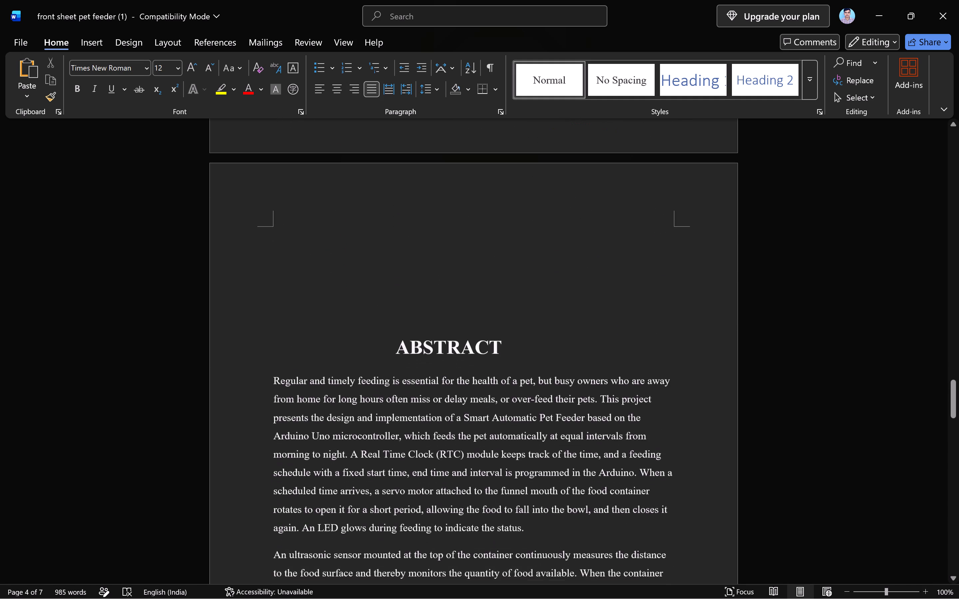
pyautogui.scroll(-2, 534, 459)
pyautogui.scroll(2, 534, 459)
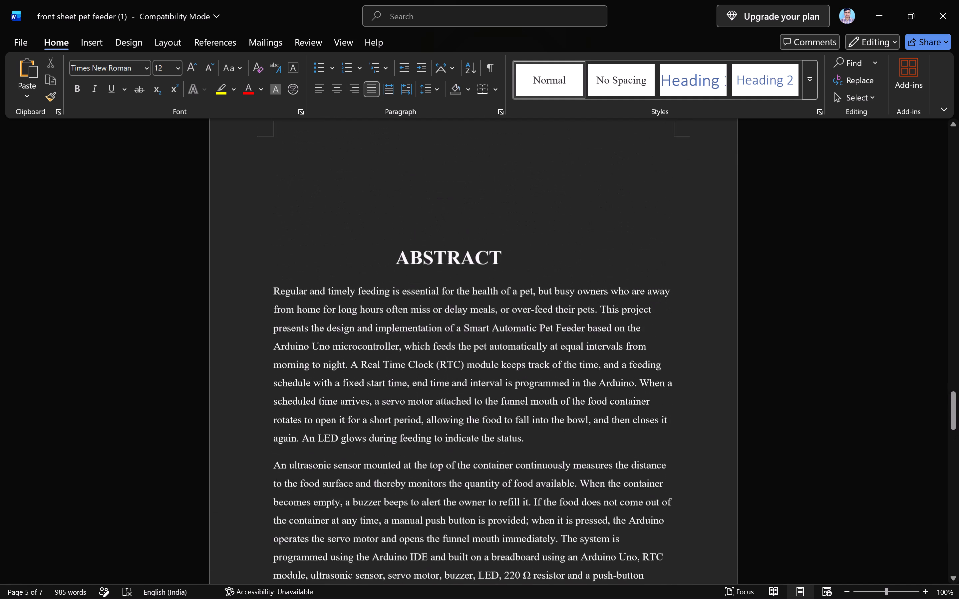
pyautogui.scroll(1, 423, 216)
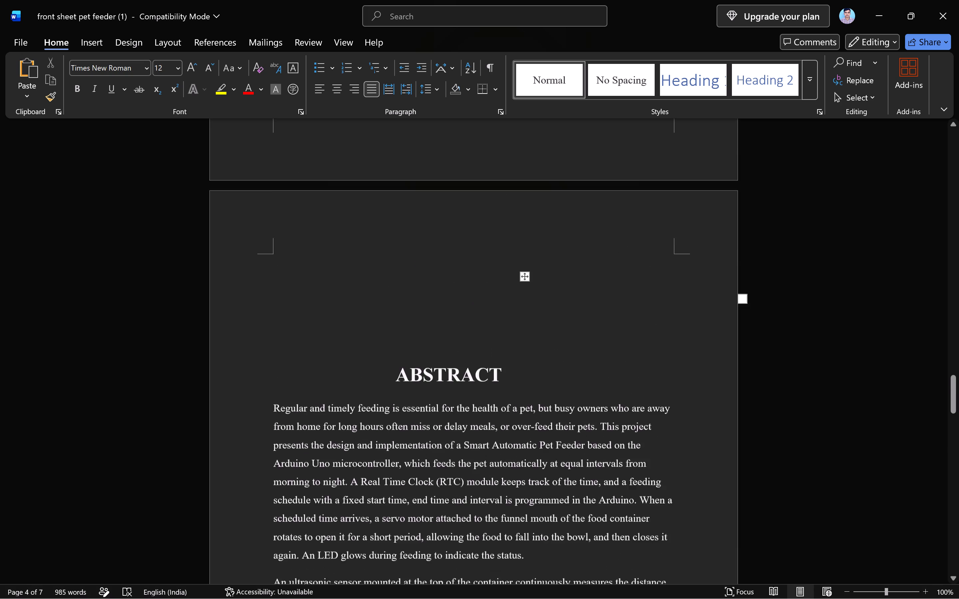
pyautogui.scroll(1, 423, 216)
pyautogui.click(374, 317)
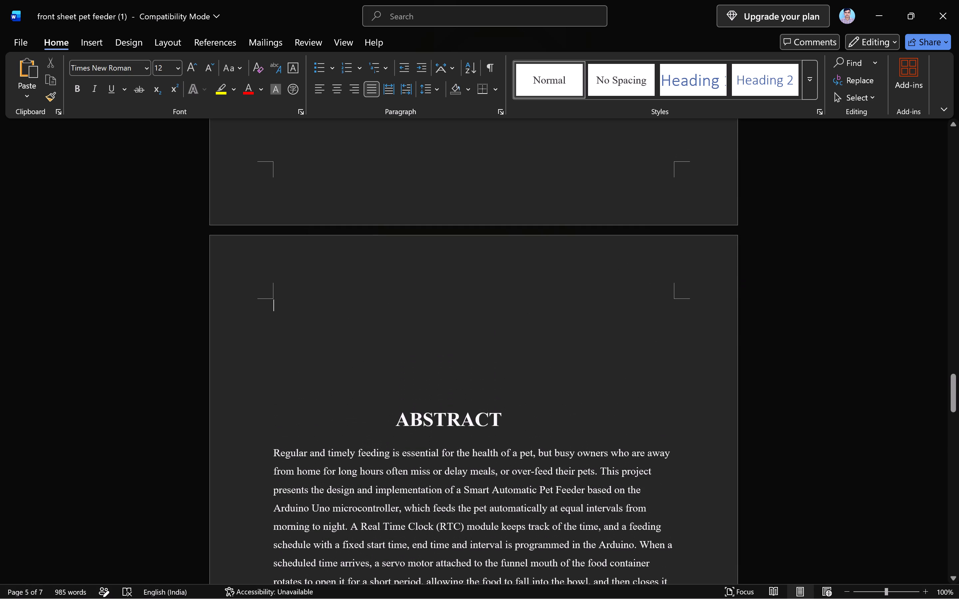
pyautogui.press('Delete')
pyautogui.press('Delete')
pyautogui.press('Delete')
pyautogui.press('Delete')
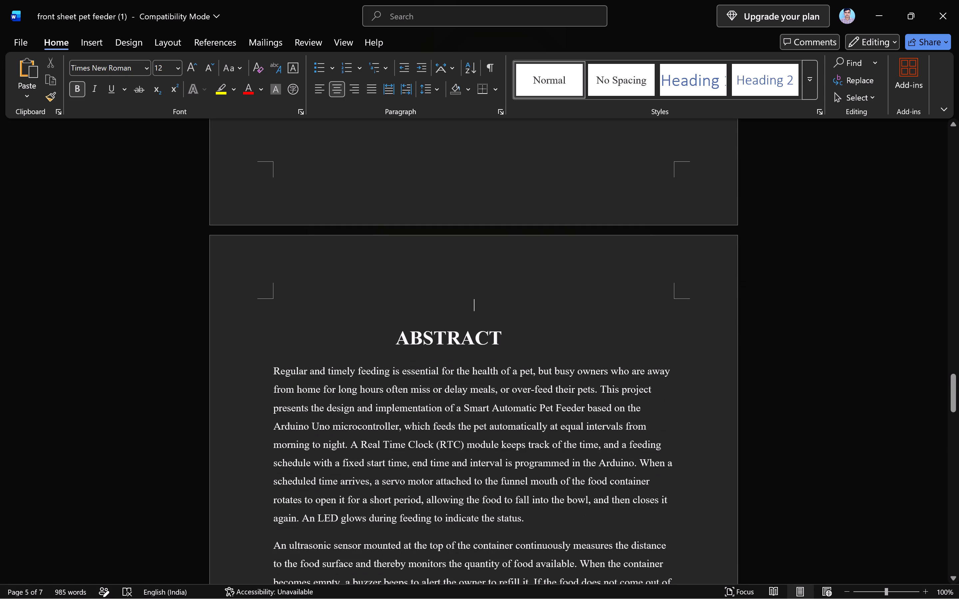
pyautogui.press('Delete')
pyautogui.press('BackSpace')
pyautogui.press('Delete')
pyautogui.press('BackSpace')
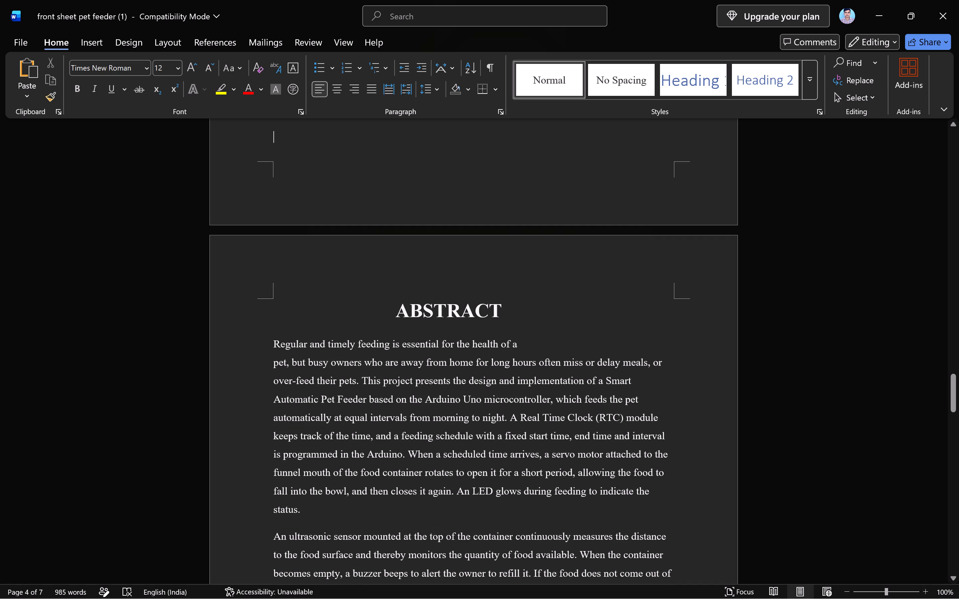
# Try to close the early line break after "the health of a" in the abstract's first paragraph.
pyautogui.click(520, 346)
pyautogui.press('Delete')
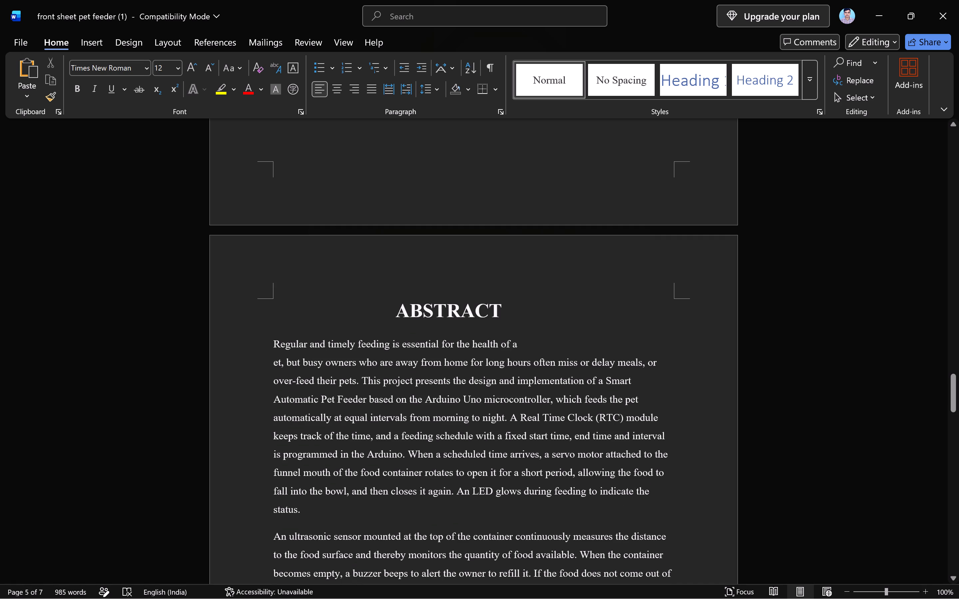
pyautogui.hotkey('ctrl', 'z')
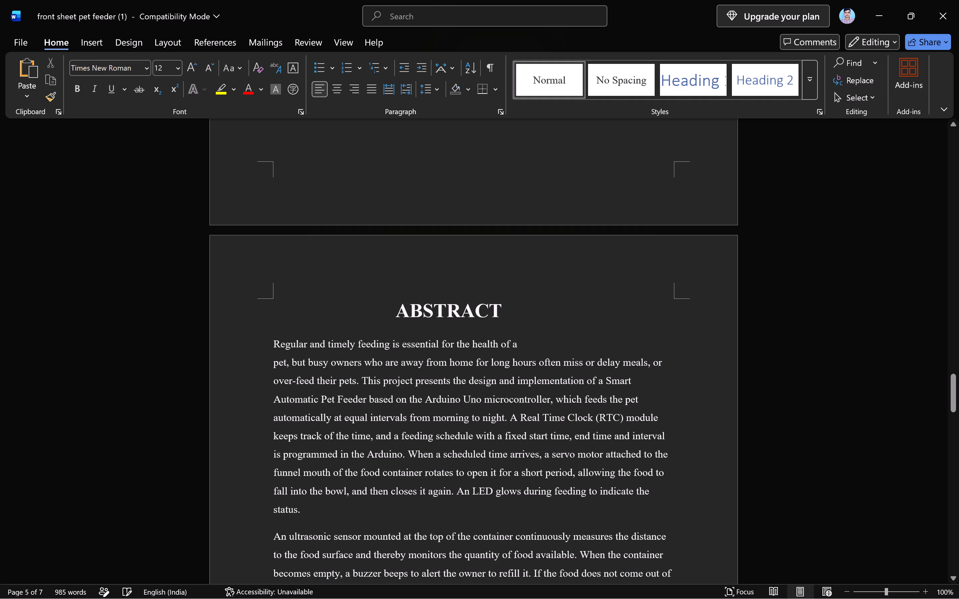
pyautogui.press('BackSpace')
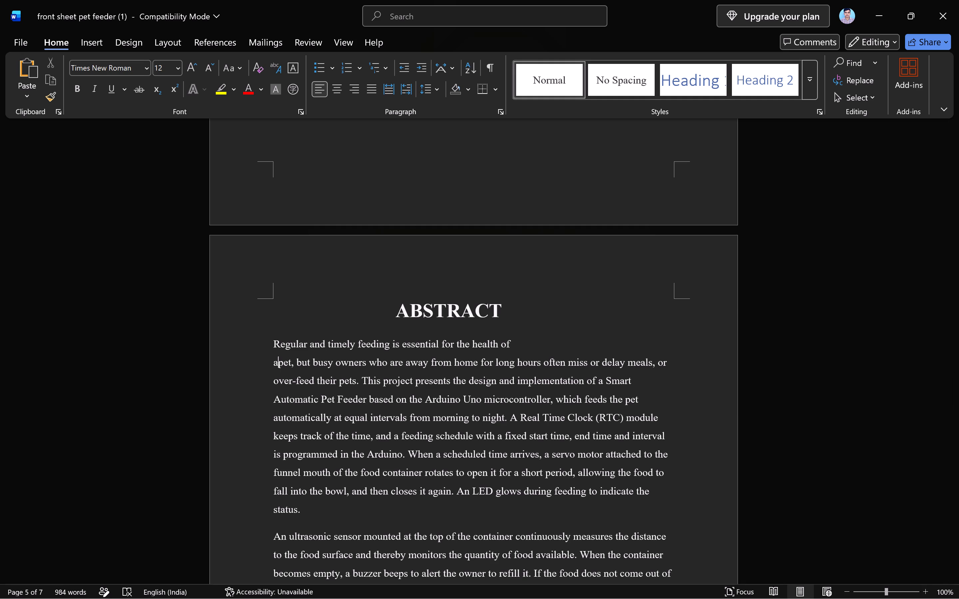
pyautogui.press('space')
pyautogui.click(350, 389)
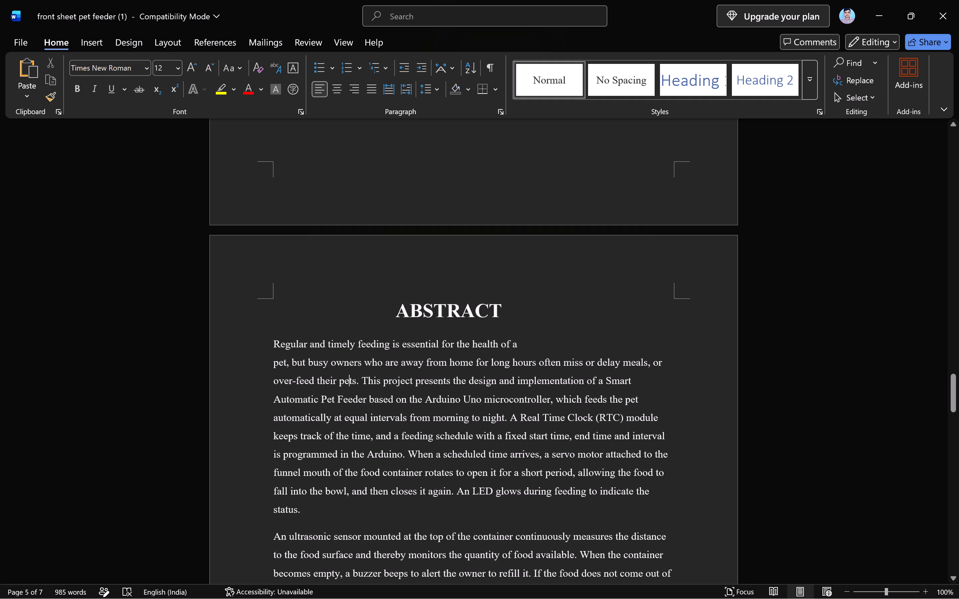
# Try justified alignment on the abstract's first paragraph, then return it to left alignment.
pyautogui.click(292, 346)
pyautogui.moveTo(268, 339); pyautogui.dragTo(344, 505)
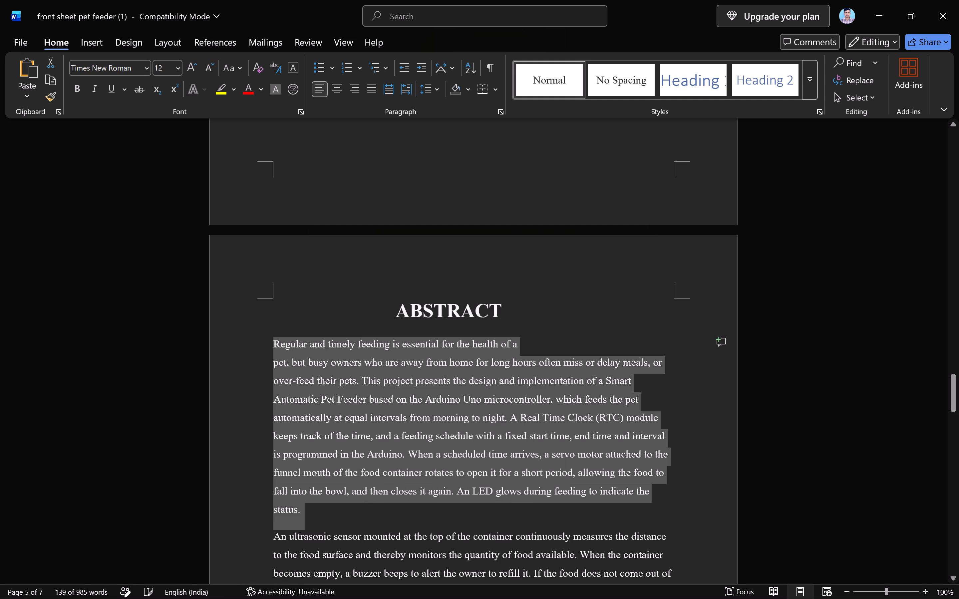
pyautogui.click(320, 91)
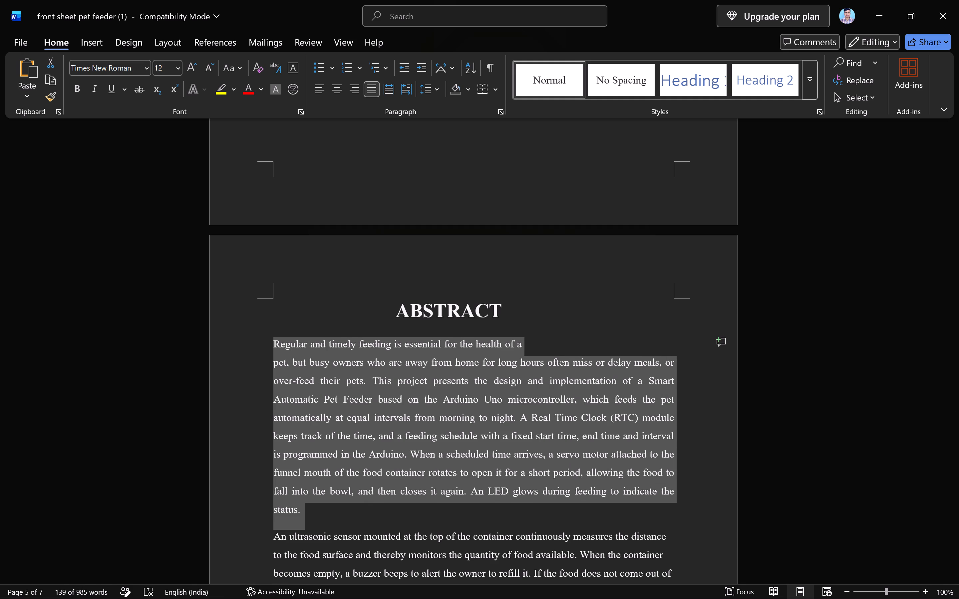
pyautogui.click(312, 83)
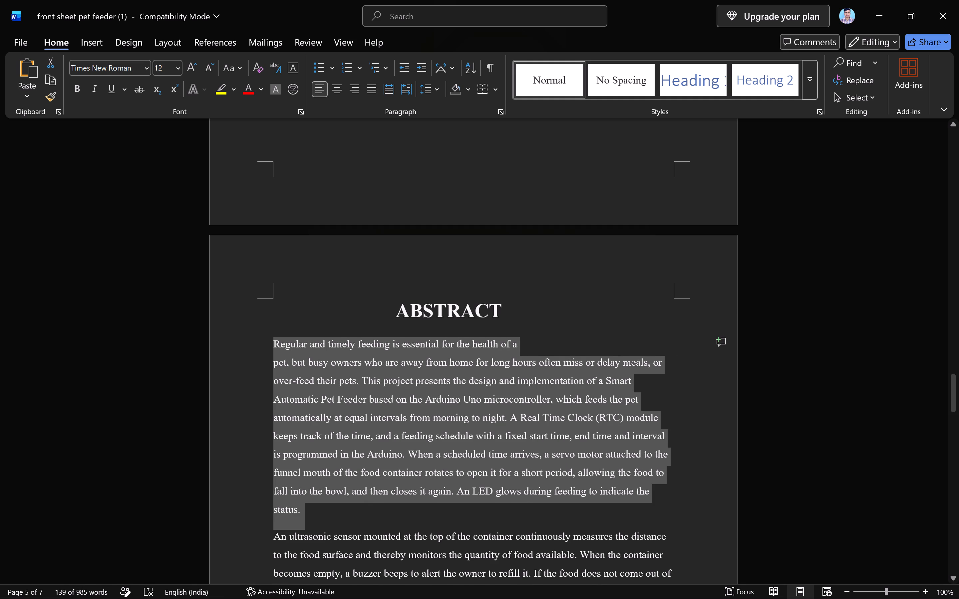
# Review the layout of the abstract and the report's other pages in a zoomed-out view.
pyautogui.scroll(-1, 512, 354)
pyautogui.keyDown('ctrl'); pyautogui.scroll(-3, 512, 354); pyautogui.keyUp('ctrl')
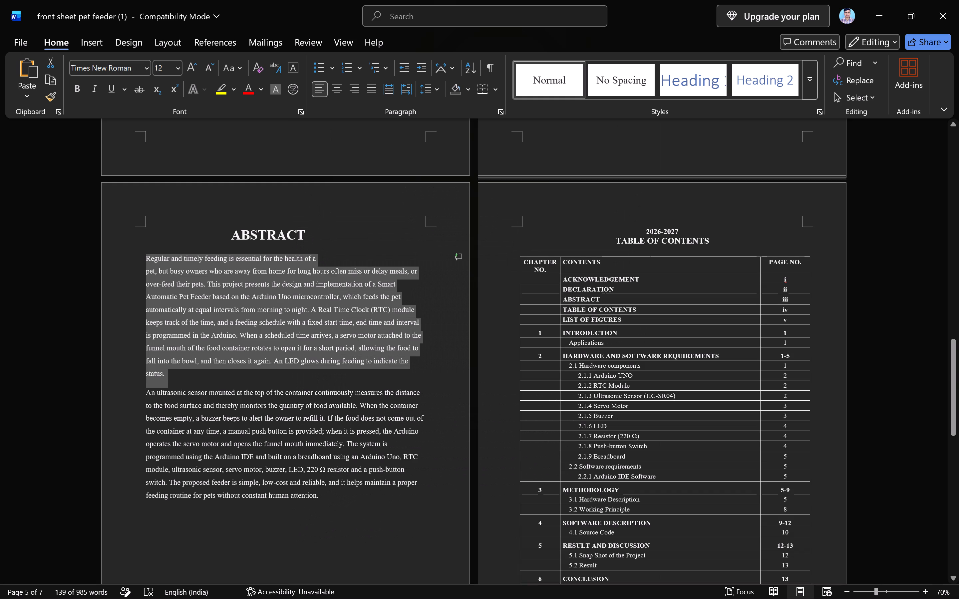
pyautogui.keyDown('ctrl'); pyautogui.scroll(3, 504, 363); pyautogui.keyUp('ctrl')
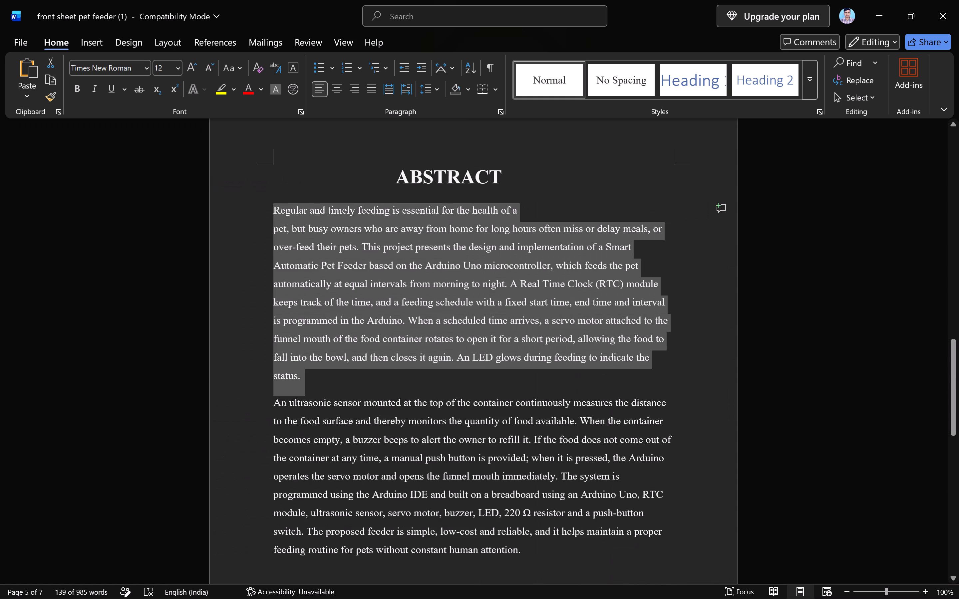
pyautogui.click(456, 371)
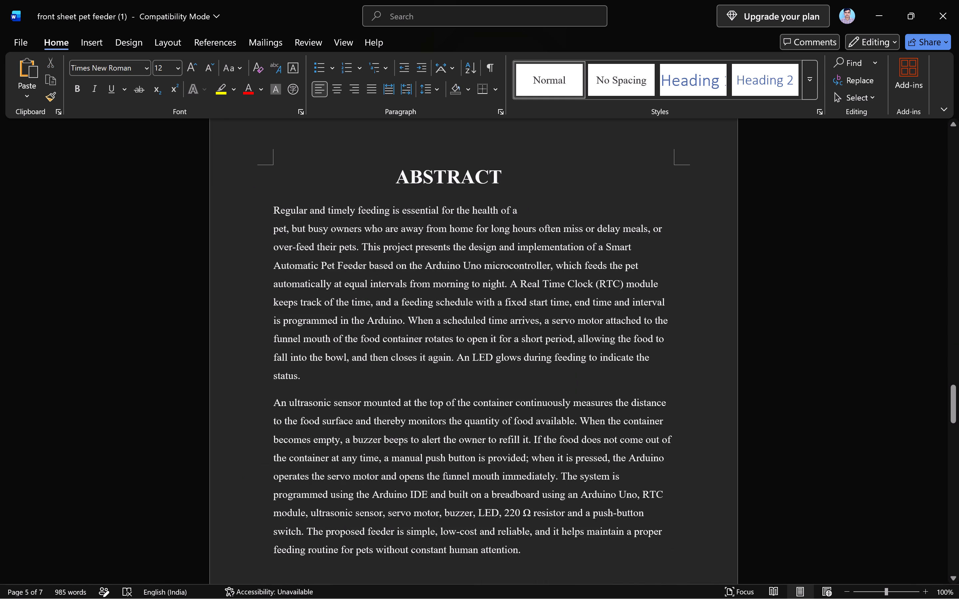
pyautogui.keyDown('ctrl'); pyautogui.scroll(-8, 305, 312); pyautogui.keyUp('ctrl')
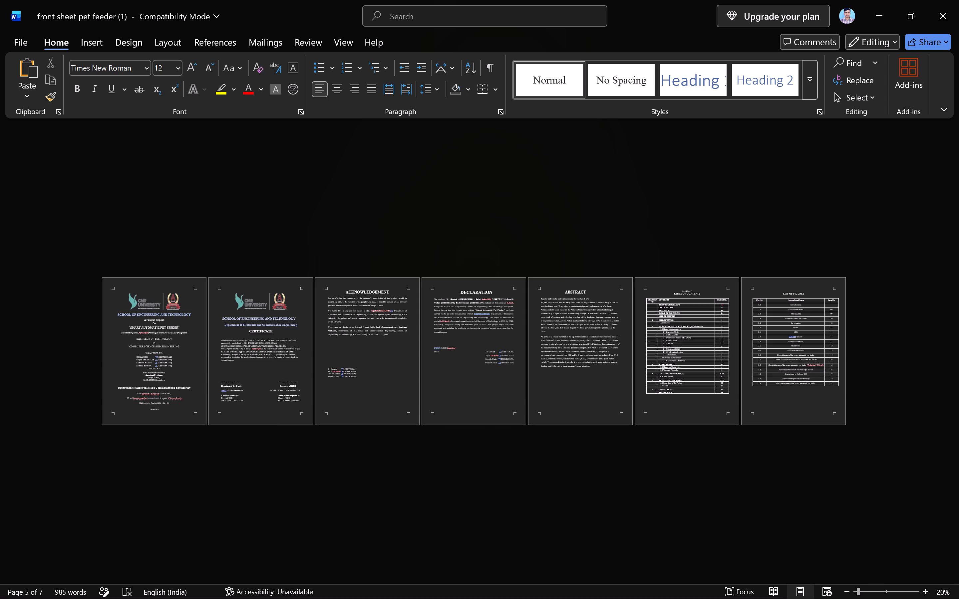
pyautogui.keyDown('ctrl'); pyautogui.scroll(3, 362, 362); pyautogui.keyUp('ctrl')
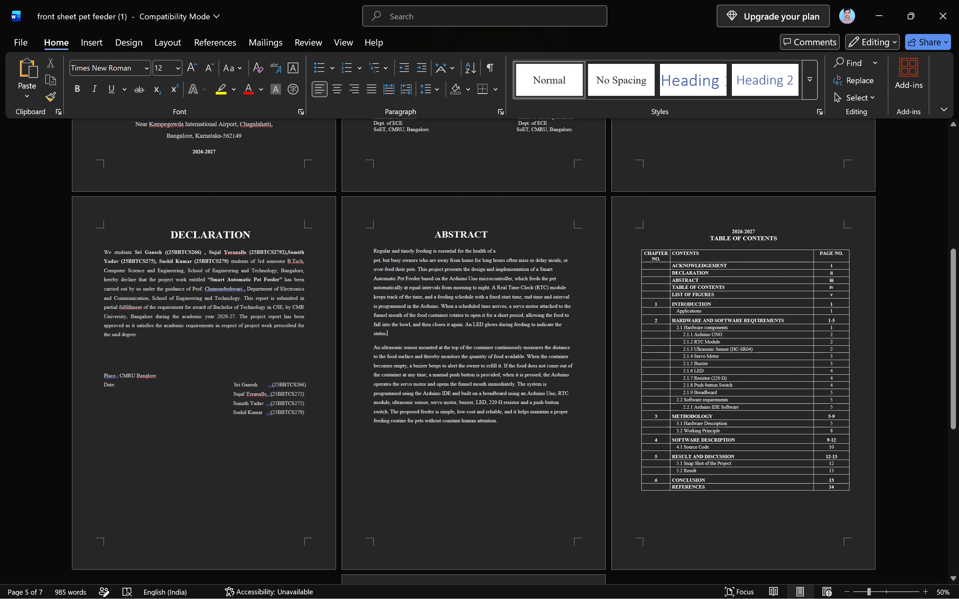
pyautogui.scroll(1, 362, 362)
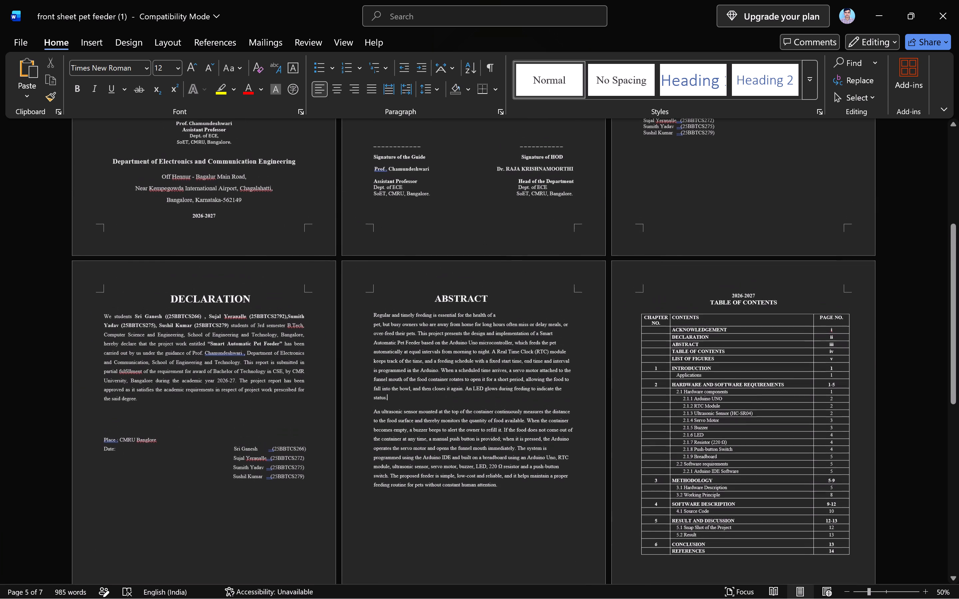
pyautogui.scroll(-1, 362, 362)
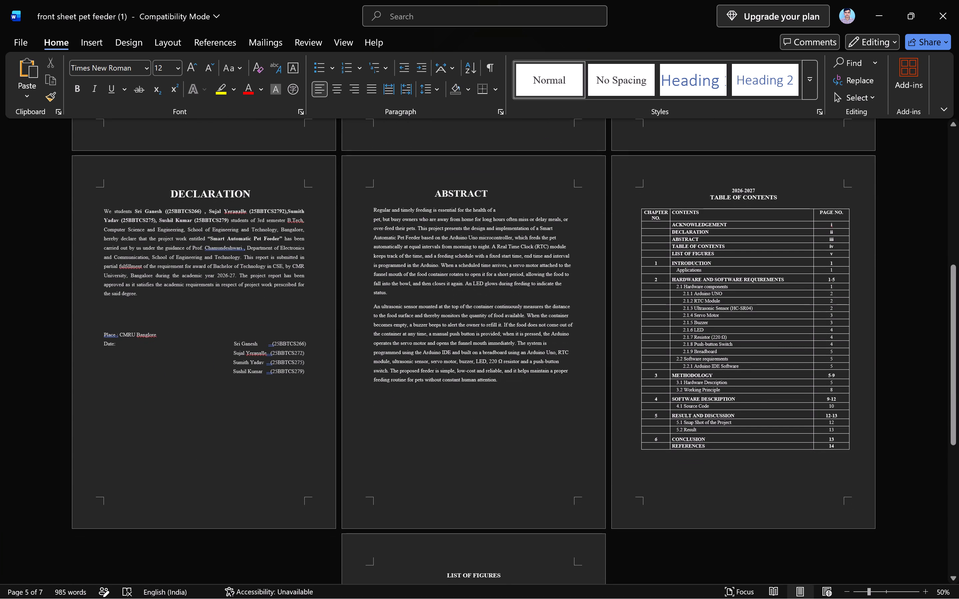
# Review the end of the table of contents and the List of Figures table on the report's last page.
pyautogui.scroll(-4, 362, 362)
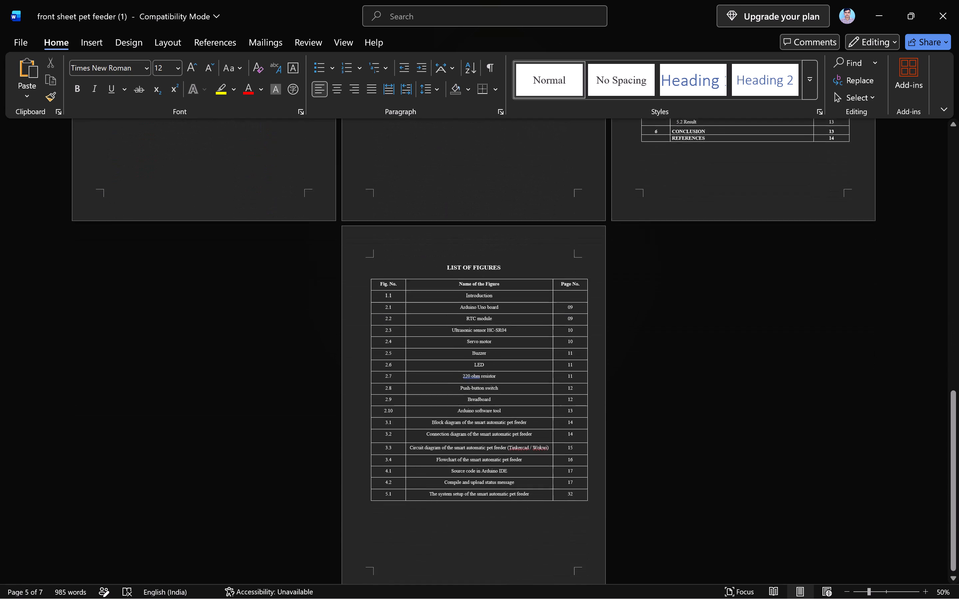
pyautogui.scroll(-1, 362, 362)
pyautogui.keyDown('ctrl'); pyautogui.scroll(3, 362, 362); pyautogui.keyUp('ctrl')
pyautogui.scroll(-3, 362, 362)
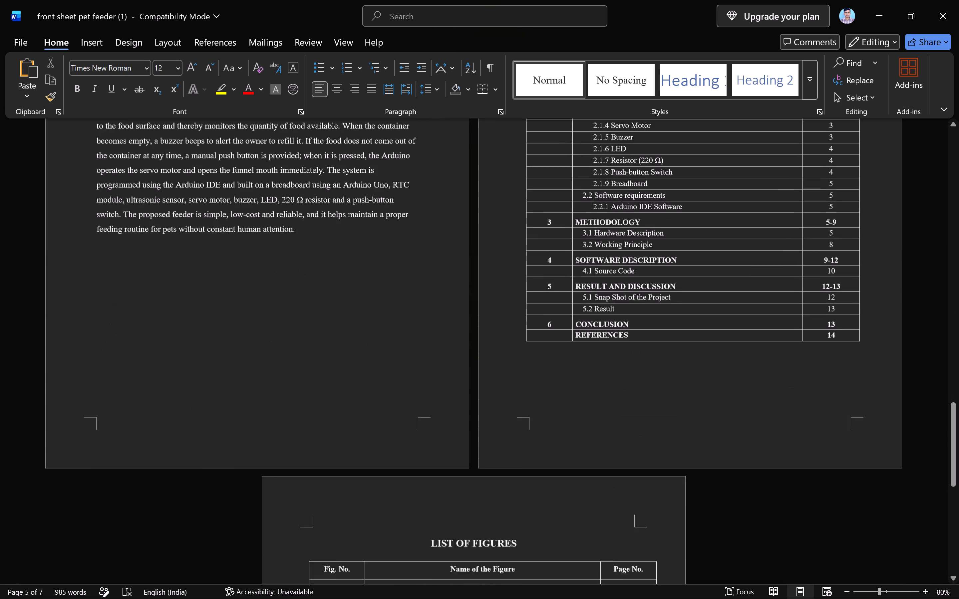
pyautogui.scroll(-3, 362, 362)
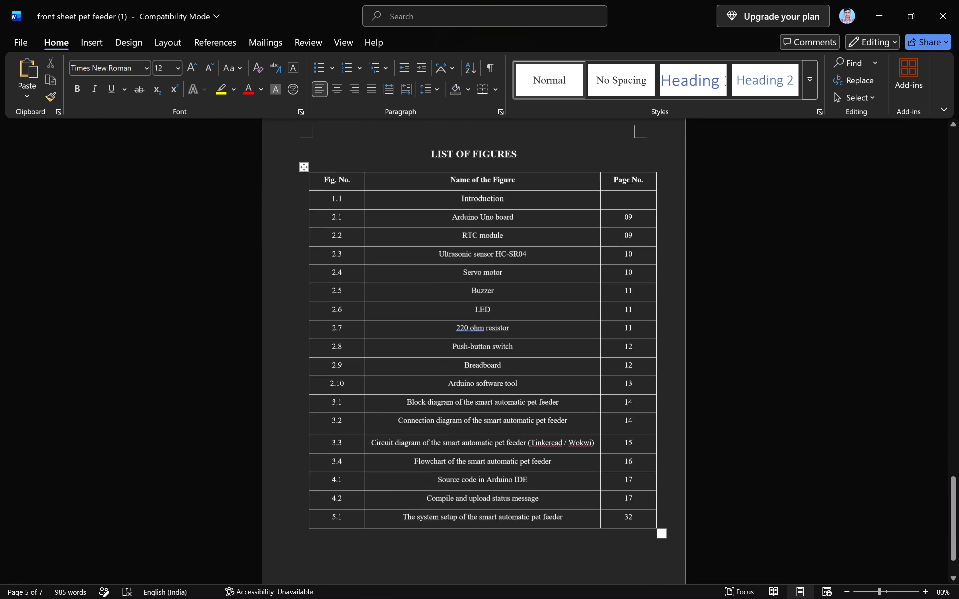
pyautogui.scroll(-1, 362, 362)
# Save the front sheet pet feeder (1) document.
pyautogui.hotkey('ctrl', 's')
pyautogui.hotkey('ctrl', 's')
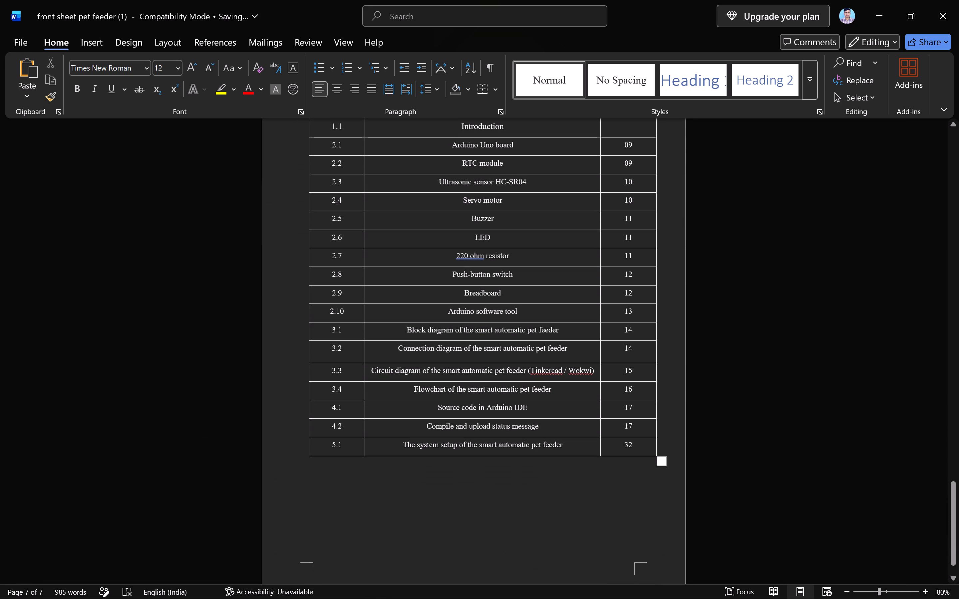
pyautogui.hotkey('ctrl', 's')
pyautogui.hotkey('ctrl', 's')
pyautogui.hotkey('ctrl', 's')
pyautogui.hotkey('ctrl', 's')
# Switch to File Explorer and copy the recent Word file "front sheet pet feeder (1)".
pyautogui.press('super+e')
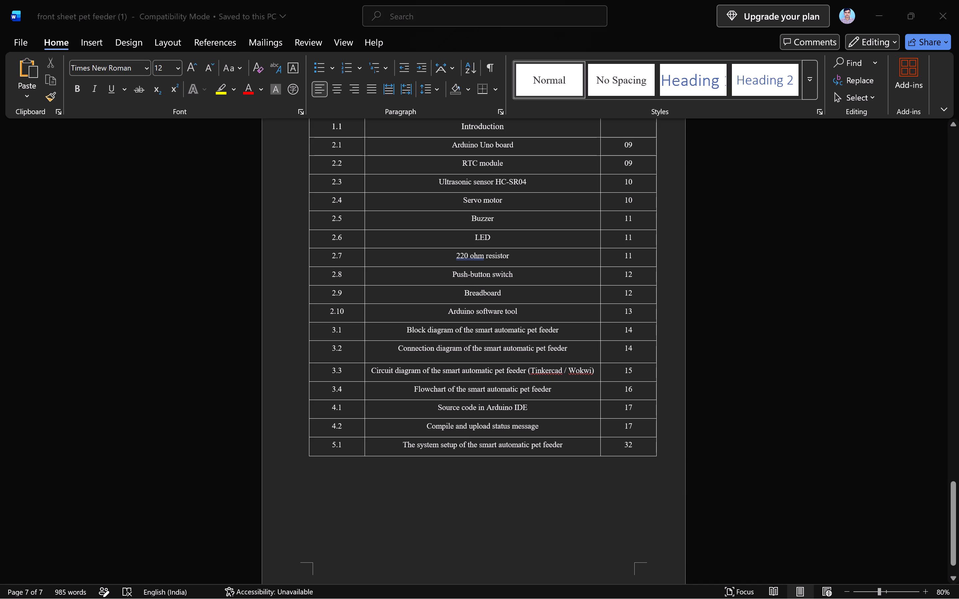
pyautogui.rightClick(227, 324)
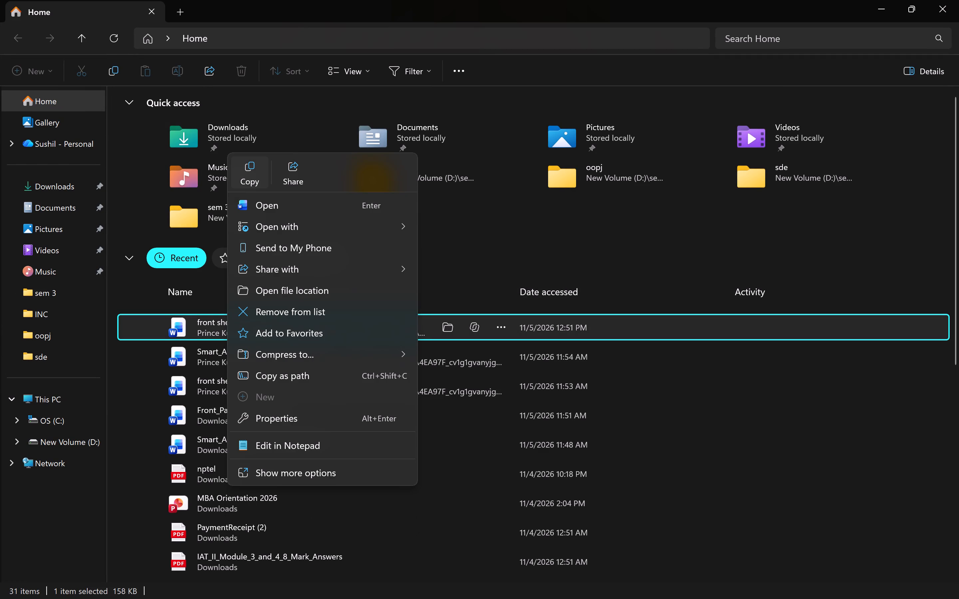
pyautogui.click(253, 164)
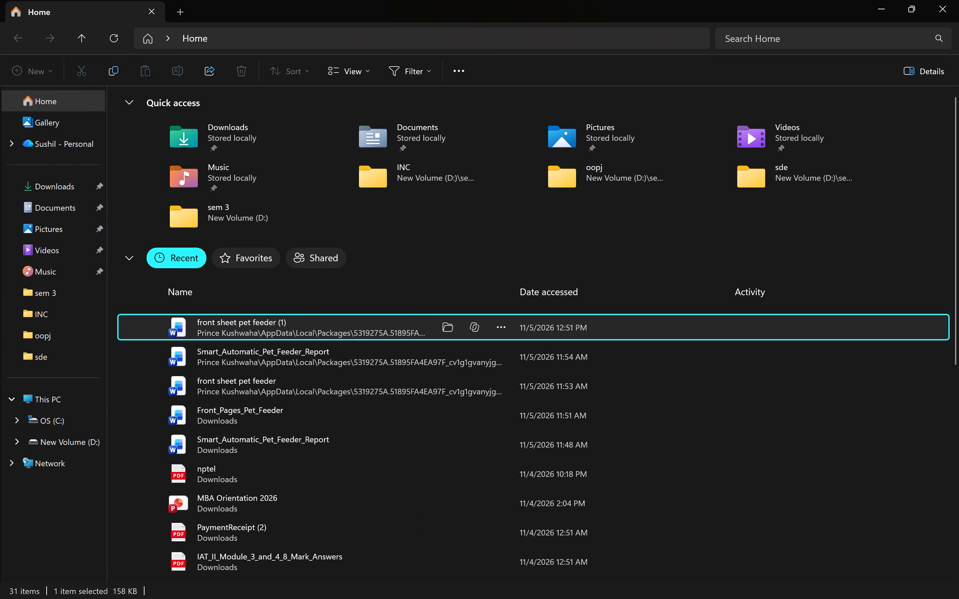
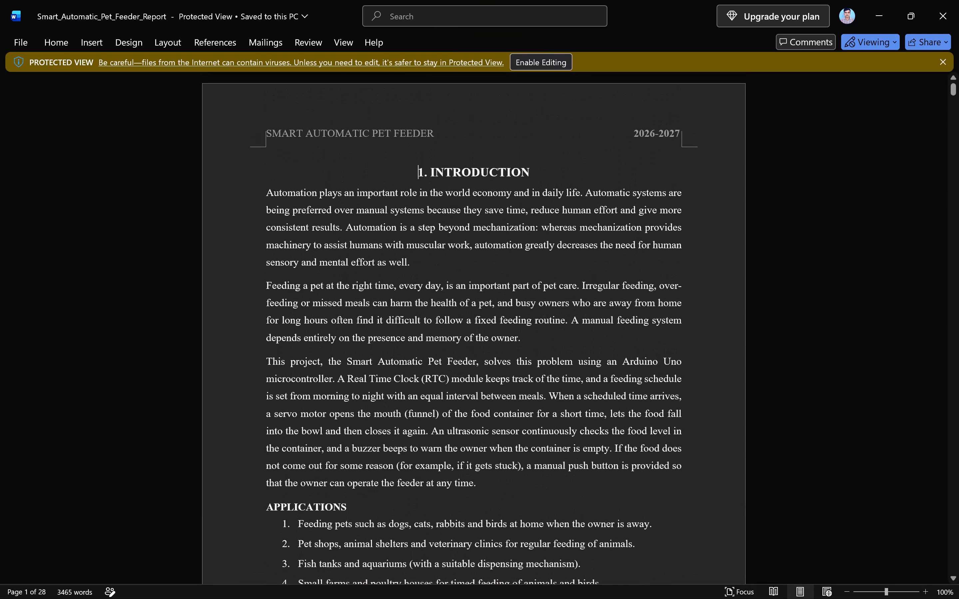
# Review the Smart_Automatic_Pet_Feeder_Report's introduction and its hardware and software requirements section, including the component figures and captions.
pyautogui.scroll(-4, 512, 421)
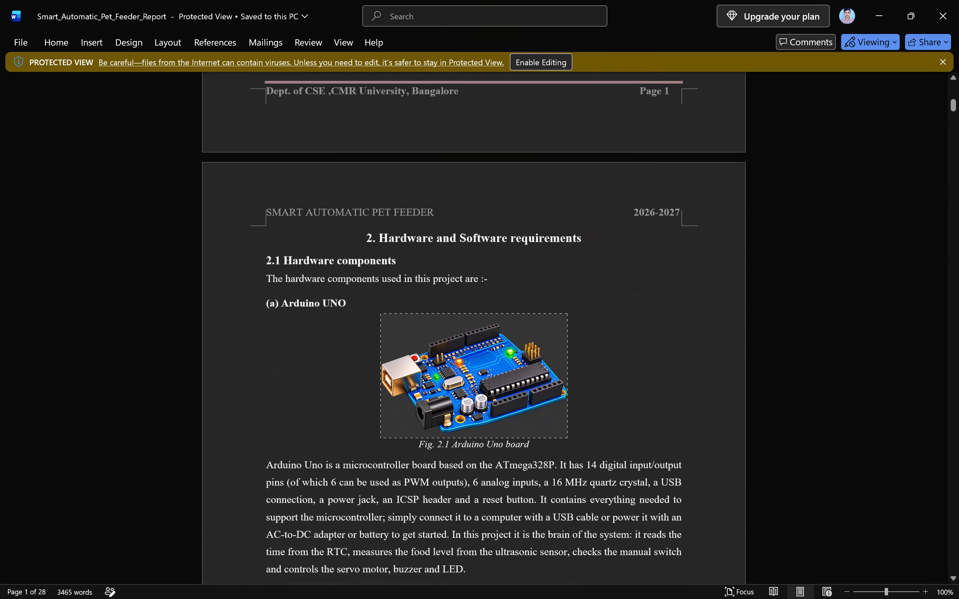
pyautogui.scroll(-4, 512, 421)
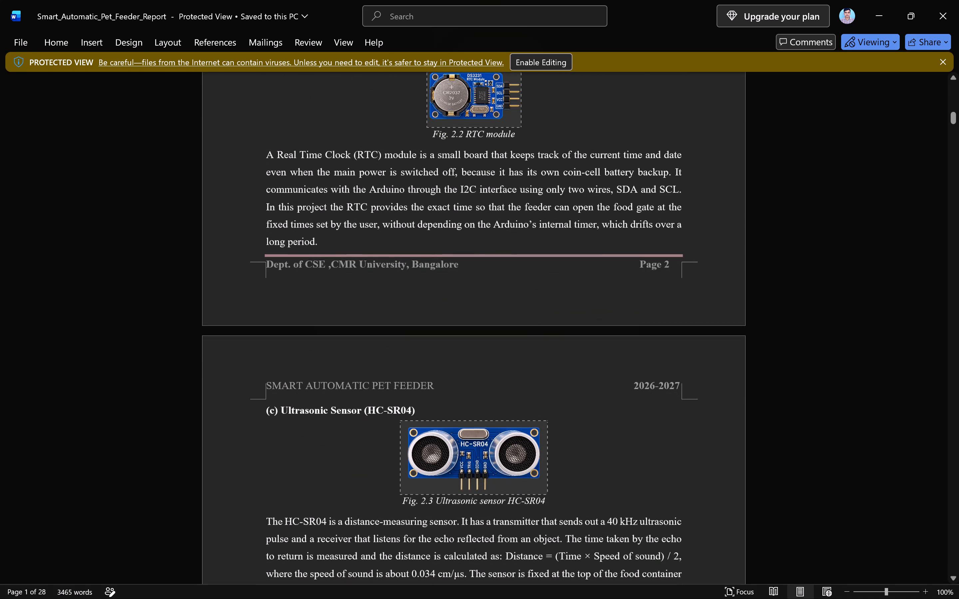
pyautogui.scroll(2, 512, 421)
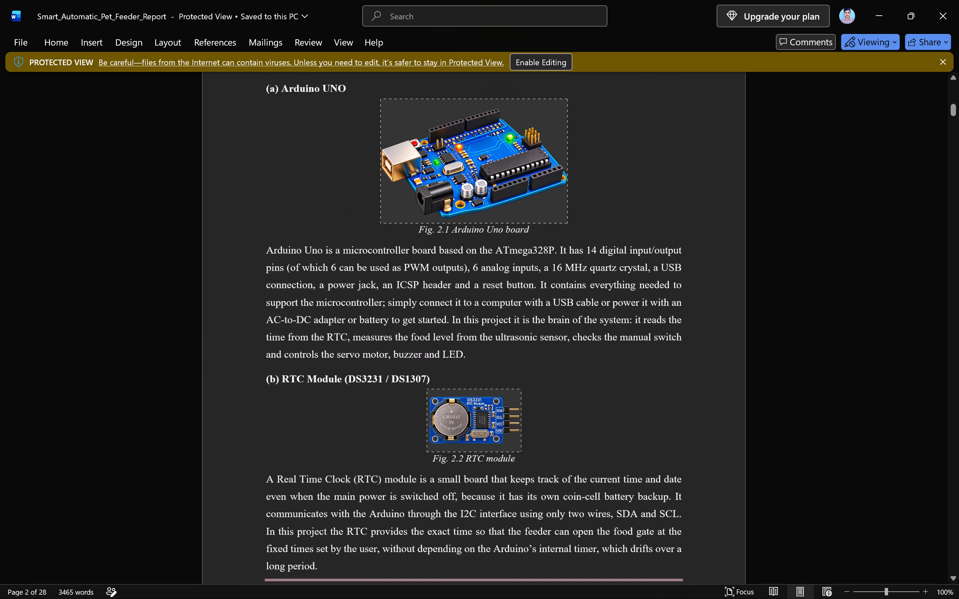
pyautogui.scroll(2, 512, 421)
pyautogui.scroll(-2, 512, 421)
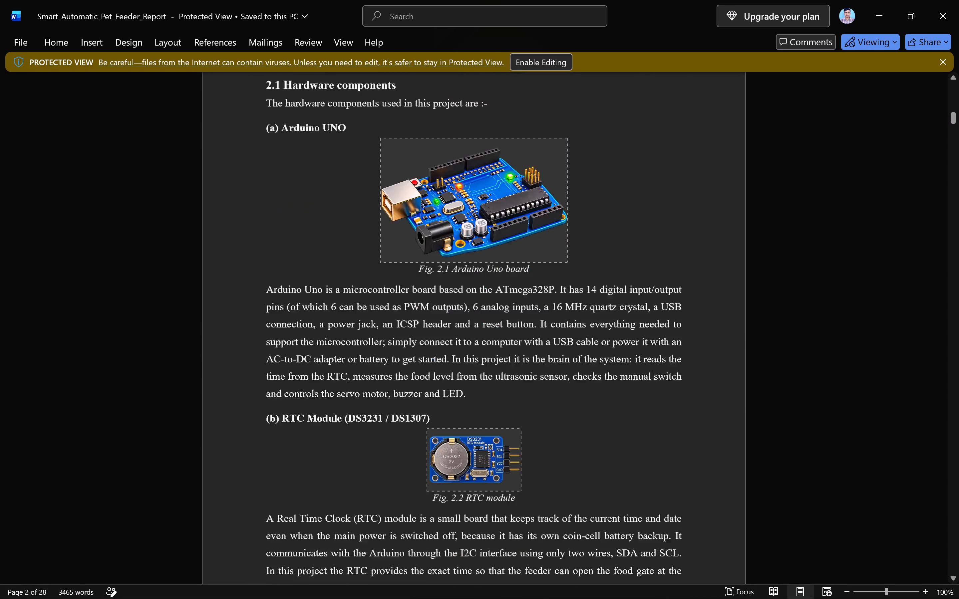
pyautogui.scroll(-6, 512, 421)
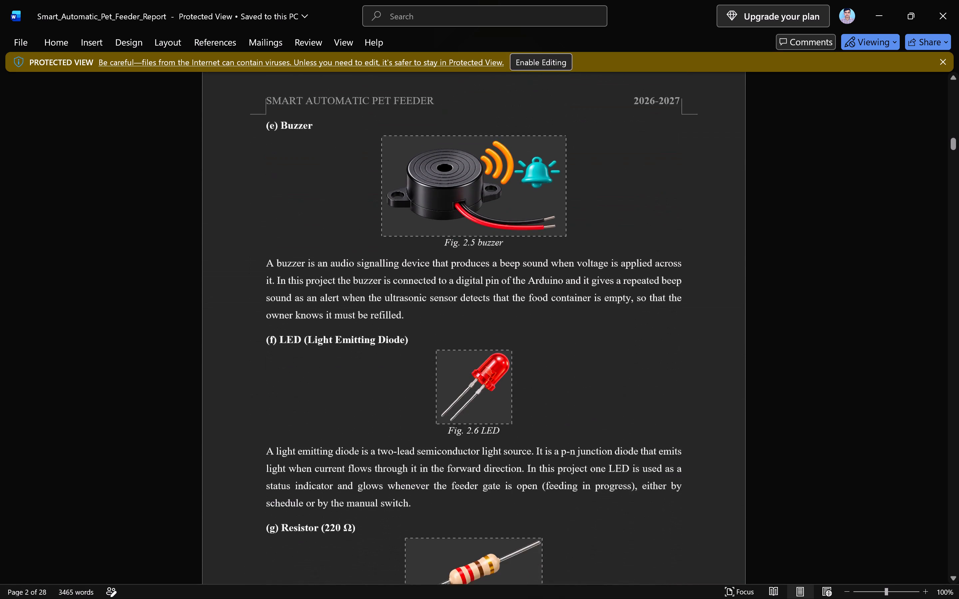
pyautogui.scroll(-8, 512, 421)
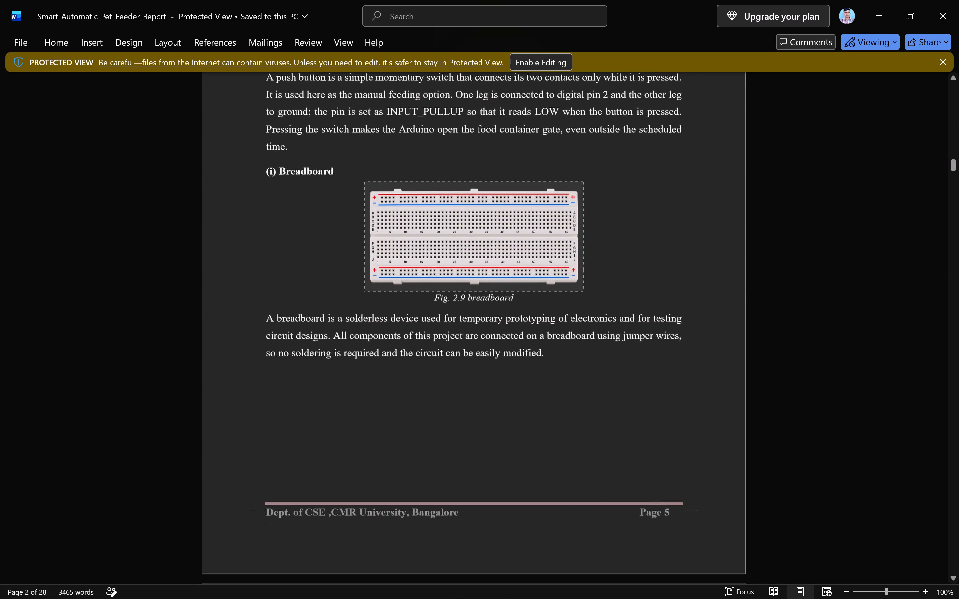
pyautogui.scroll(-3, 512, 421)
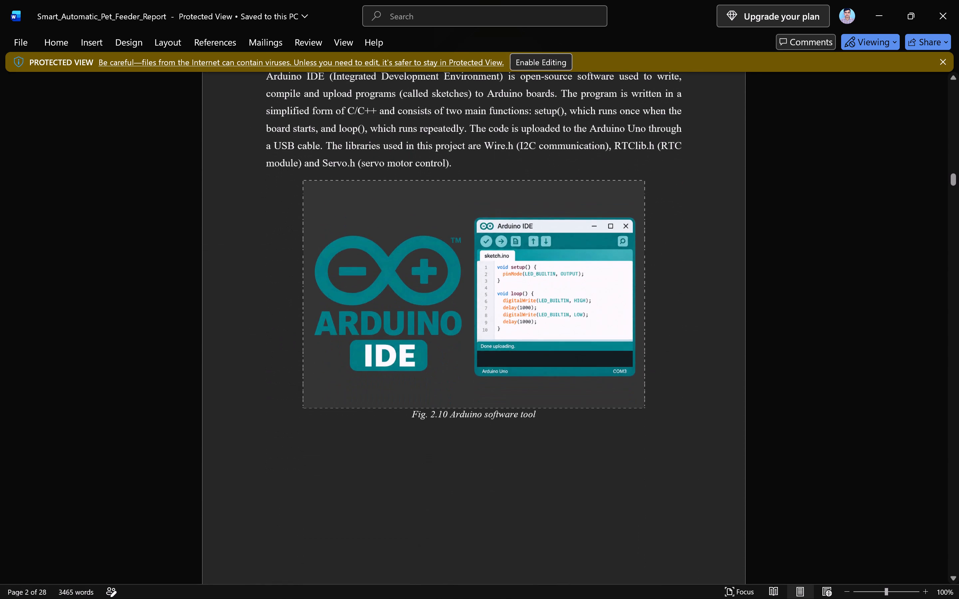
# Review the methodology section, including the block diagram, circuit wiring diagram, pin connections table and working principle.
pyautogui.scroll(-5, 512, 421)
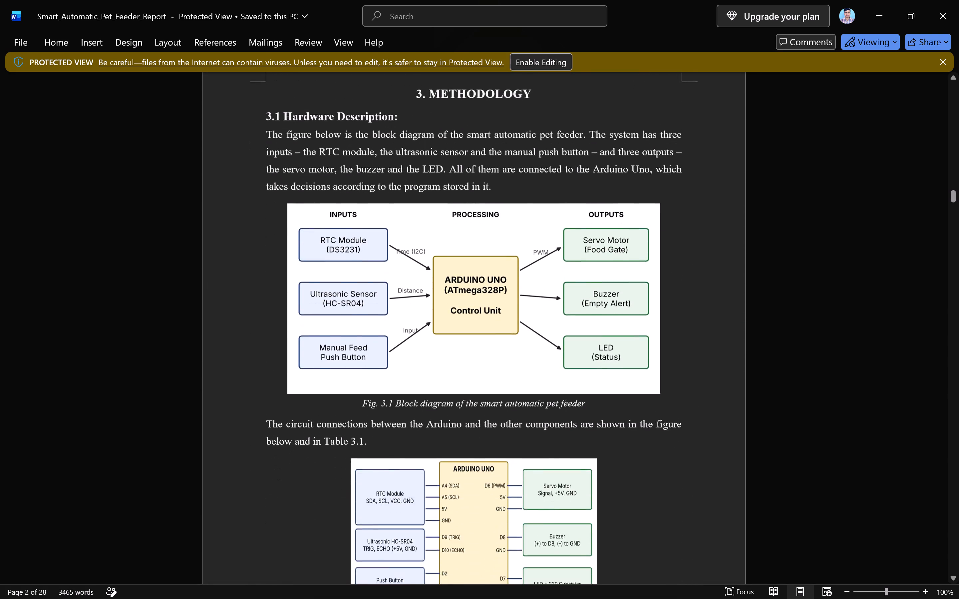
pyautogui.scroll(-3, 512, 421)
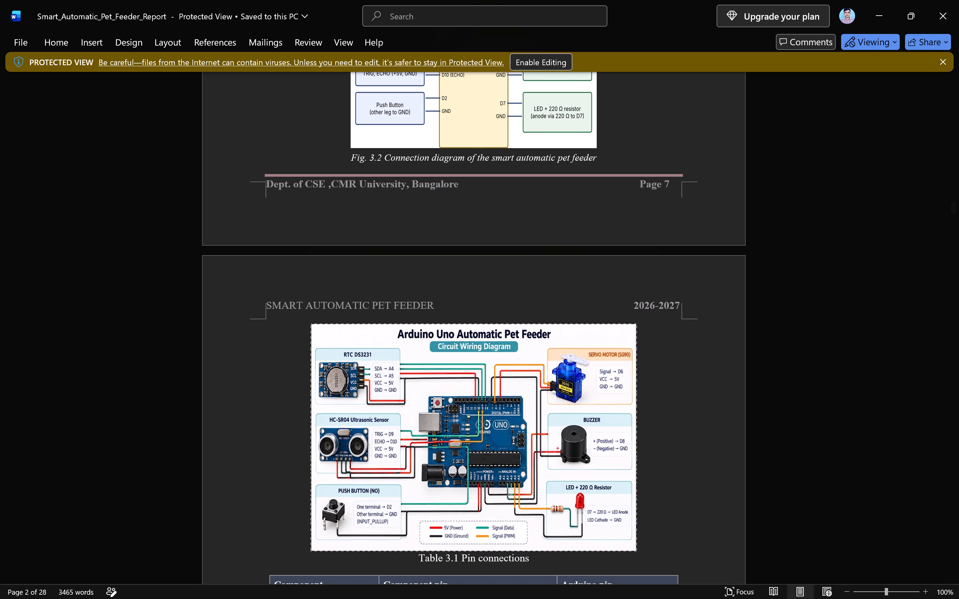
pyautogui.scroll(-6, 512, 421)
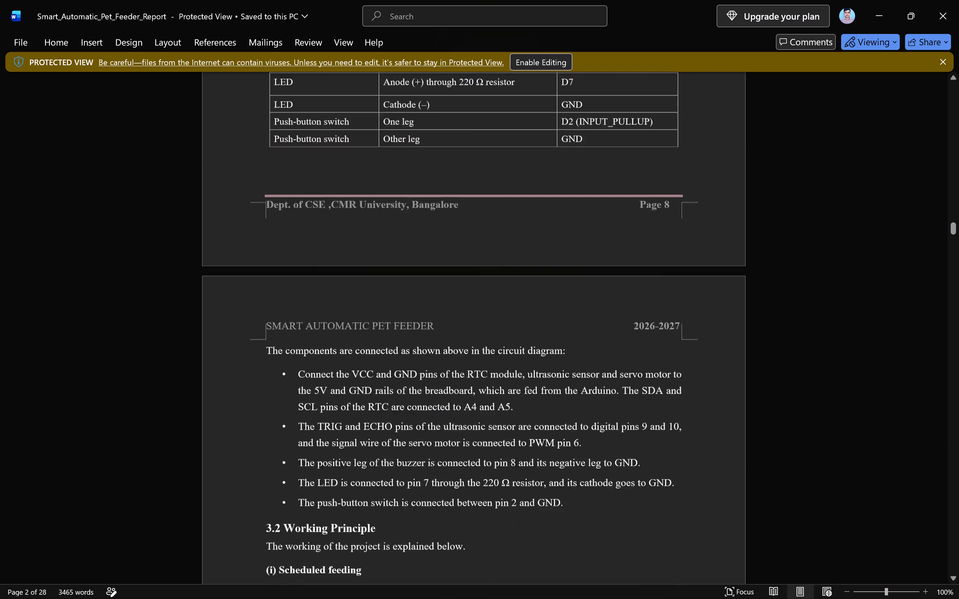
pyautogui.scroll(-7, 512, 421)
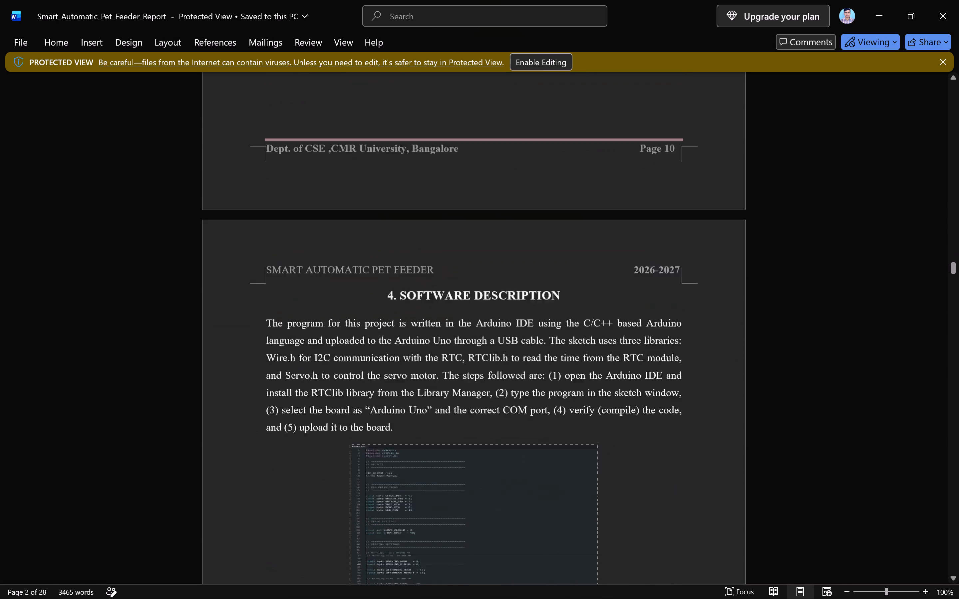
# Review the software description, source code, conclusion and references pages, and the project snapshot in Result & Discussion.
pyautogui.scroll(-2, 512, 421)
pyautogui.scroll(4, 512, 421)
pyautogui.scroll(-2, 512, 421)
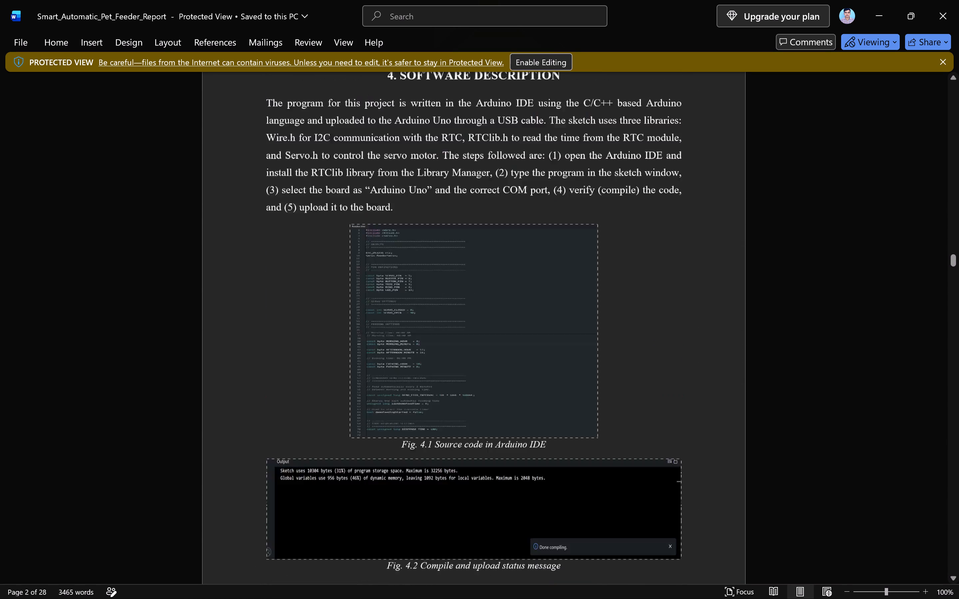
pyautogui.scroll(-10, 512, 421)
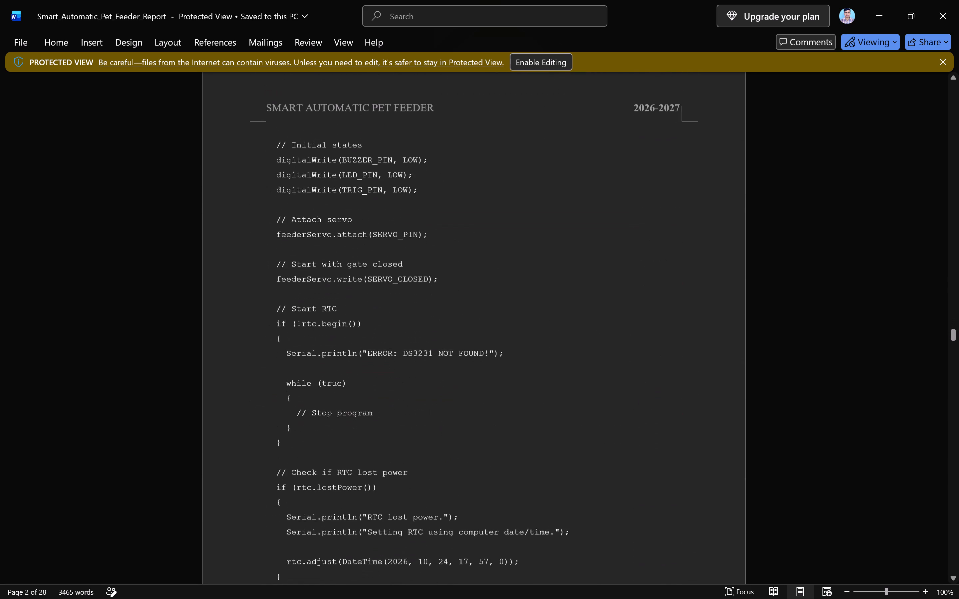
pyautogui.scroll(-9, 512, 421)
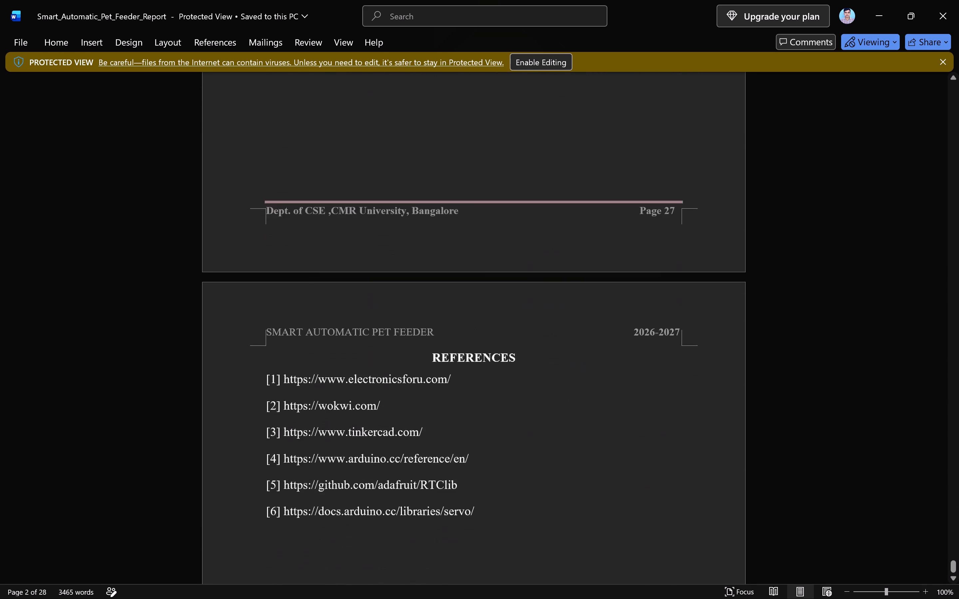
pyautogui.scroll(-6, 512, 421)
pyautogui.scroll(4, 512, 421)
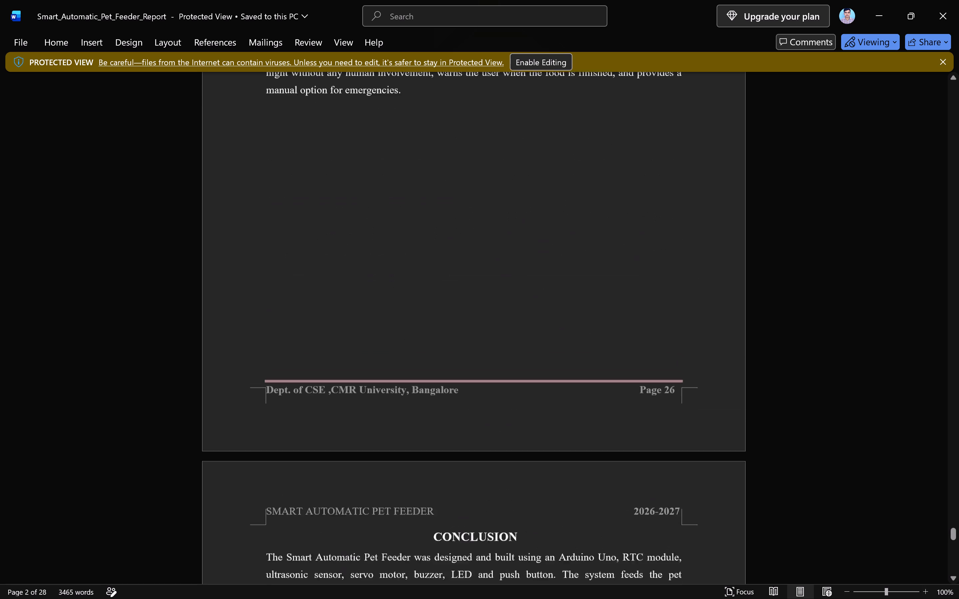
pyautogui.scroll(7, 512, 421)
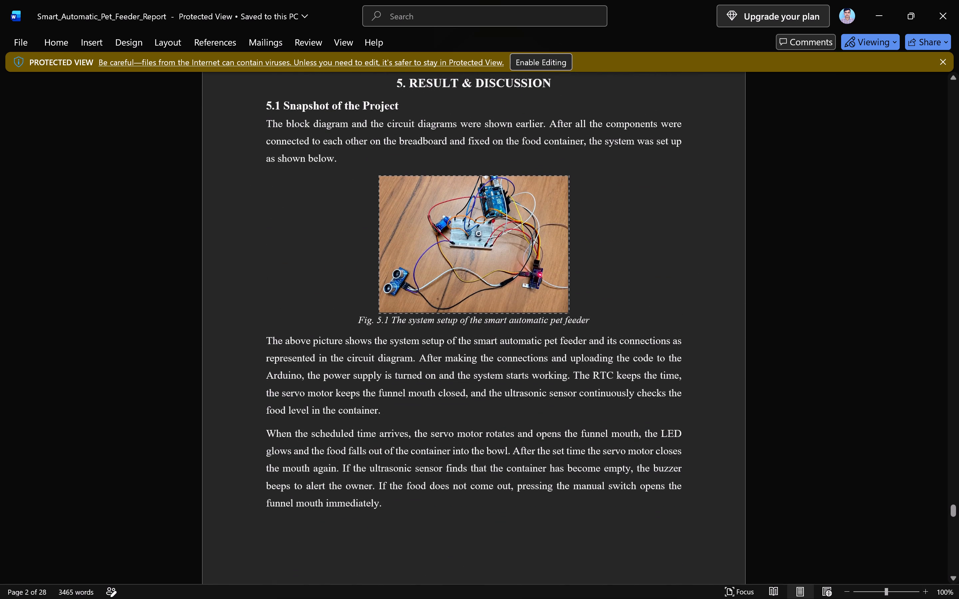
pyautogui.keyDown('ctrl'); pyautogui.scroll(10, 475, 279); pyautogui.keyUp('ctrl')
pyautogui.hscroll(-1, 528, 334)
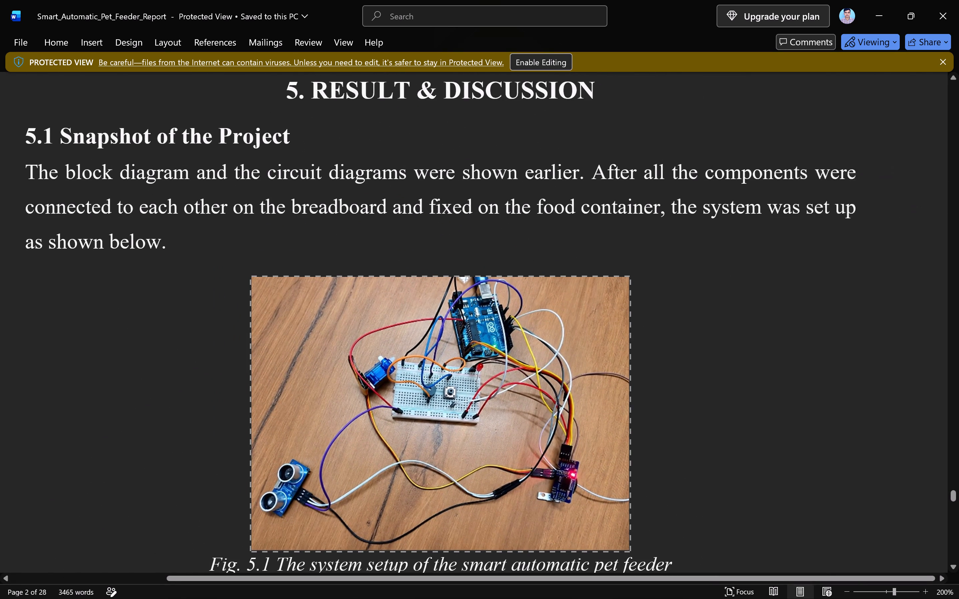
pyautogui.hscroll(-1, 528, 334)
pyautogui.keyDown('ctrl'); pyautogui.scroll(7, 528, 334); pyautogui.keyUp('ctrl')
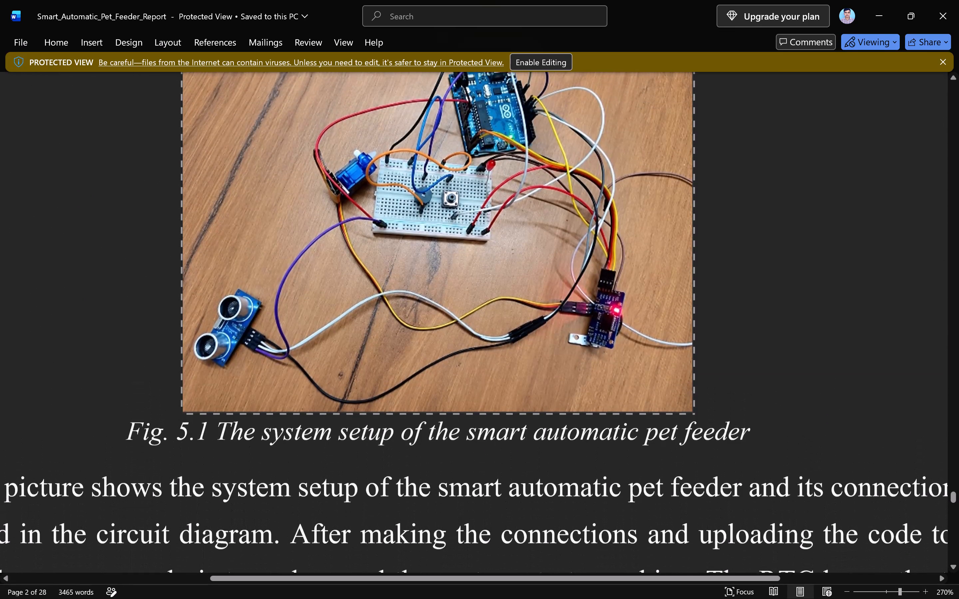
pyautogui.keyDown('ctrl'); pyautogui.scroll(-3, 528, 334); pyautogui.keyUp('ctrl')
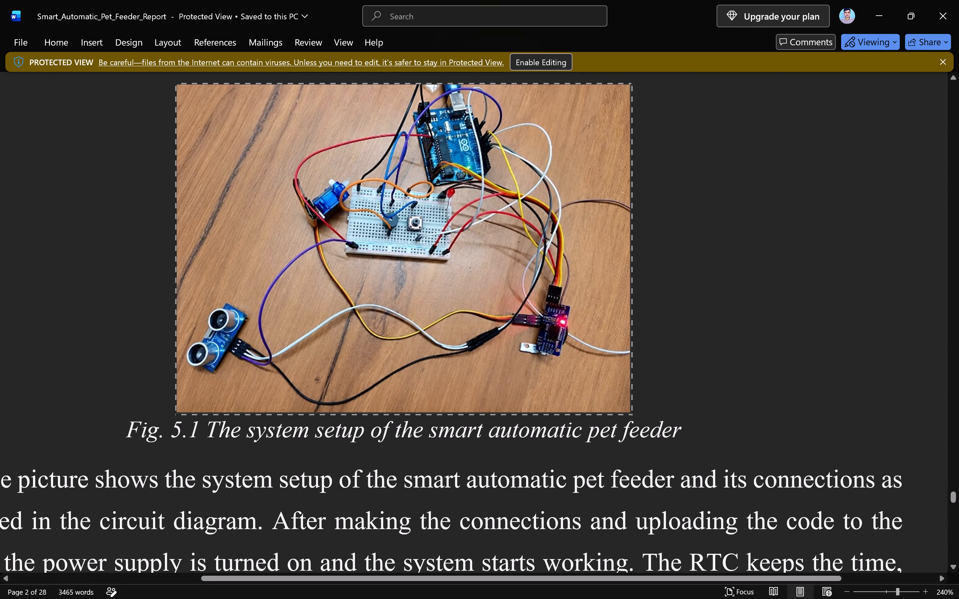
pyautogui.scroll(1, 528, 334)
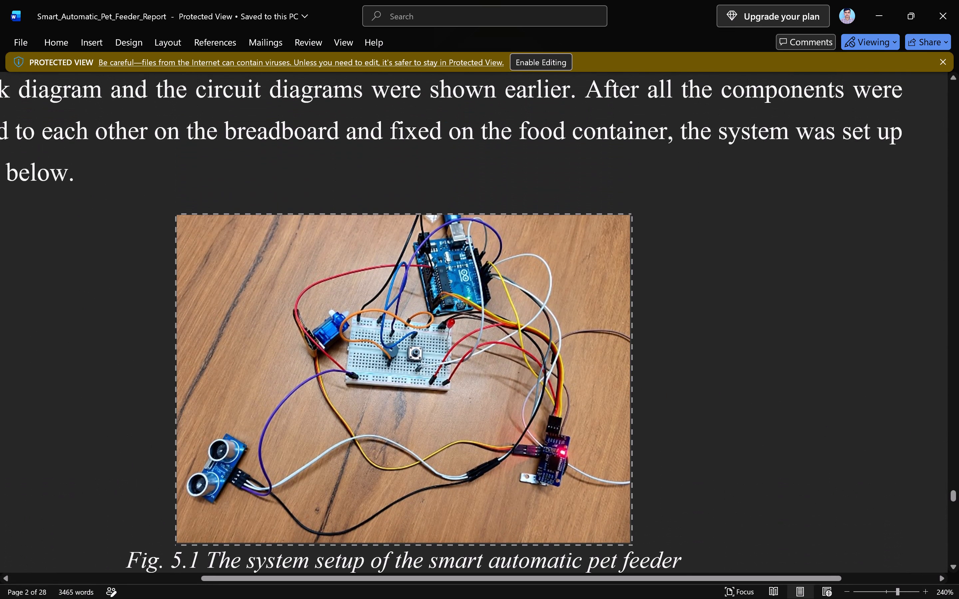
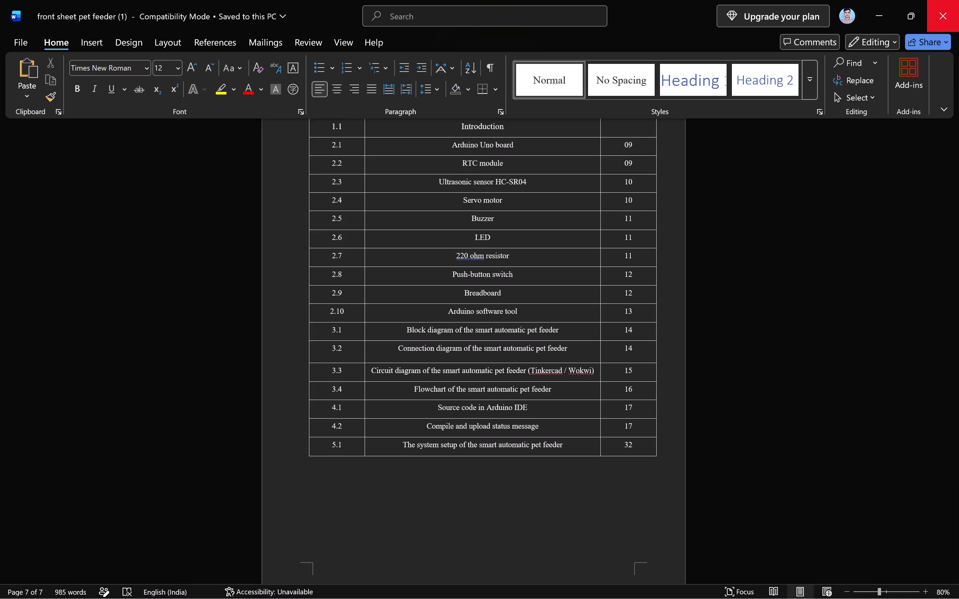
pyautogui.scroll(-16, 779, 256)
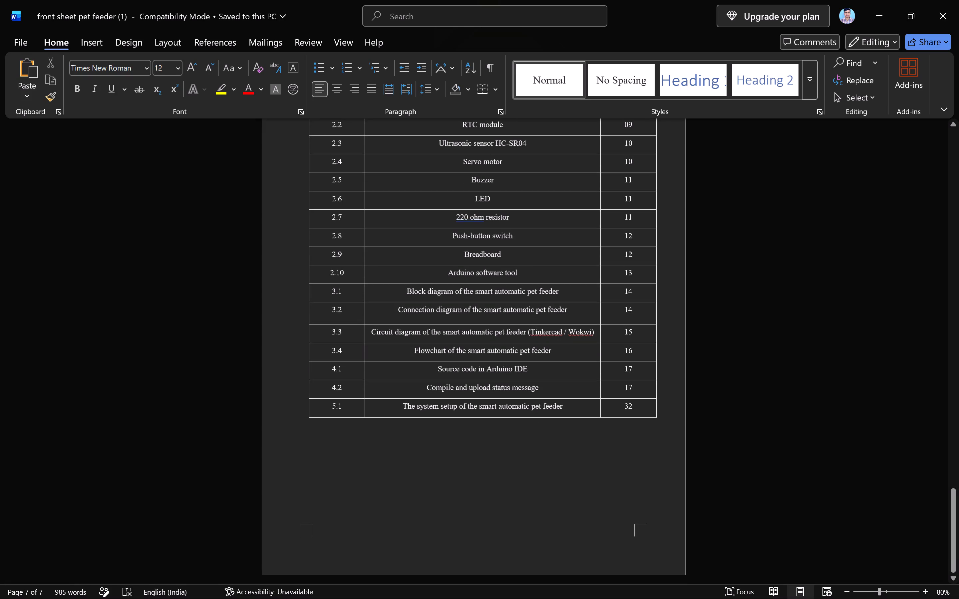
pyautogui.hotkey('alt', 'Tab')
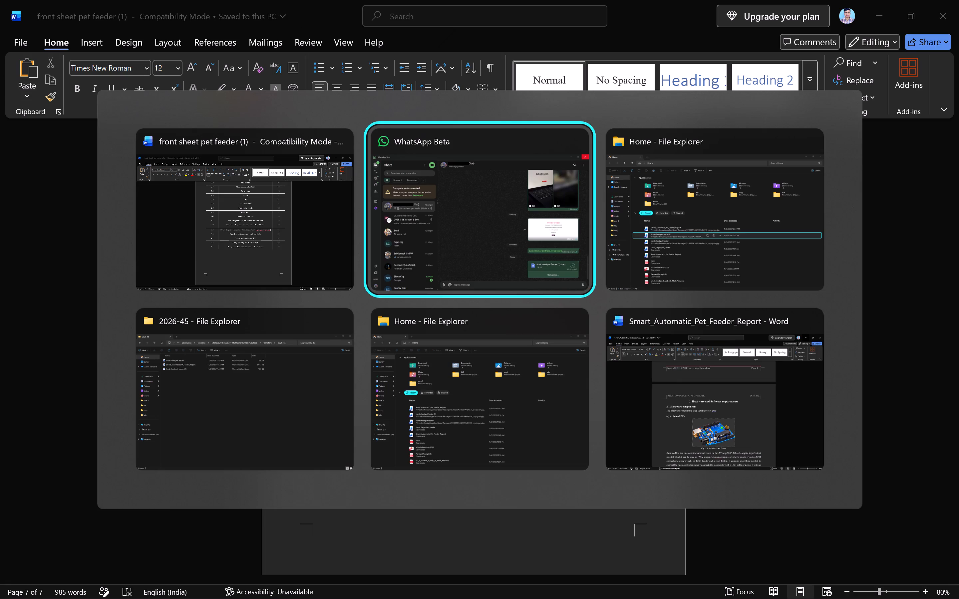
pyautogui.hotkey('alt', 'Tab')
pyautogui.hotkey('alt', 'Tab')
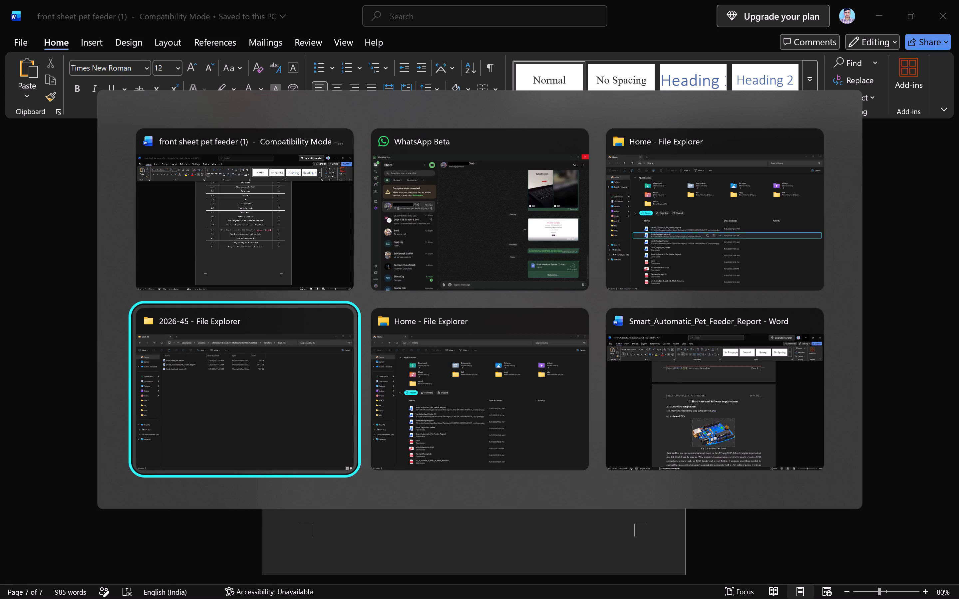
pyautogui.hotkey('alt', 'Tab')
pyautogui.hotkey('alt', 'Tab')
pyautogui.scroll(-9, 761, 378)
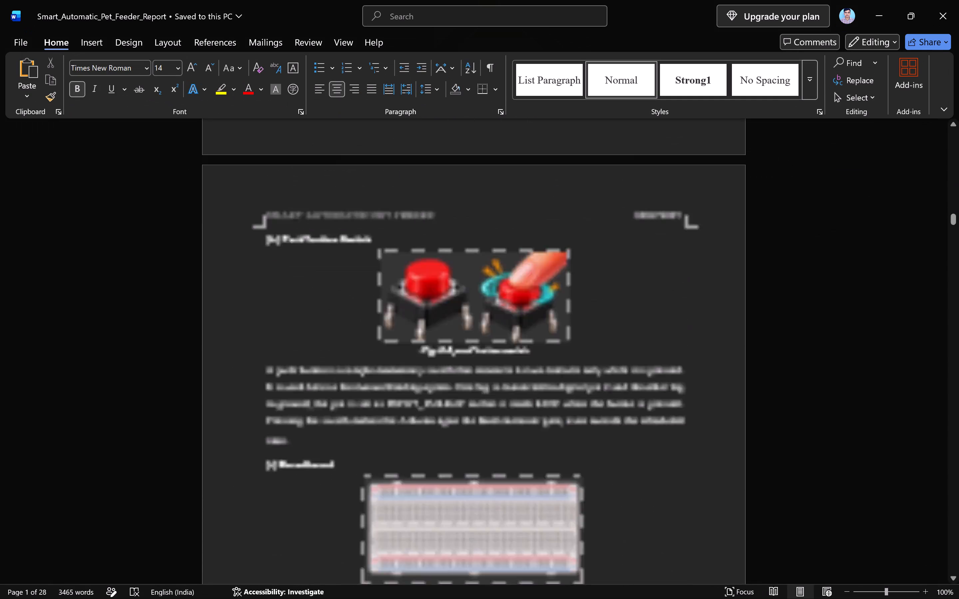
pyautogui.scroll(-20, 761, 378)
pyautogui.scroll(-14, 761, 378)
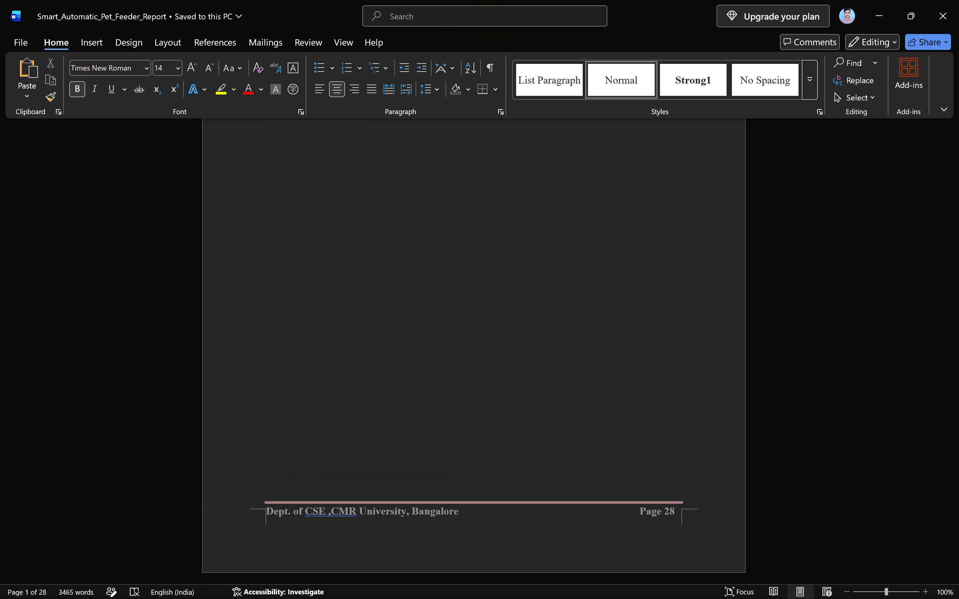
pyautogui.scroll(2, 761, 378)
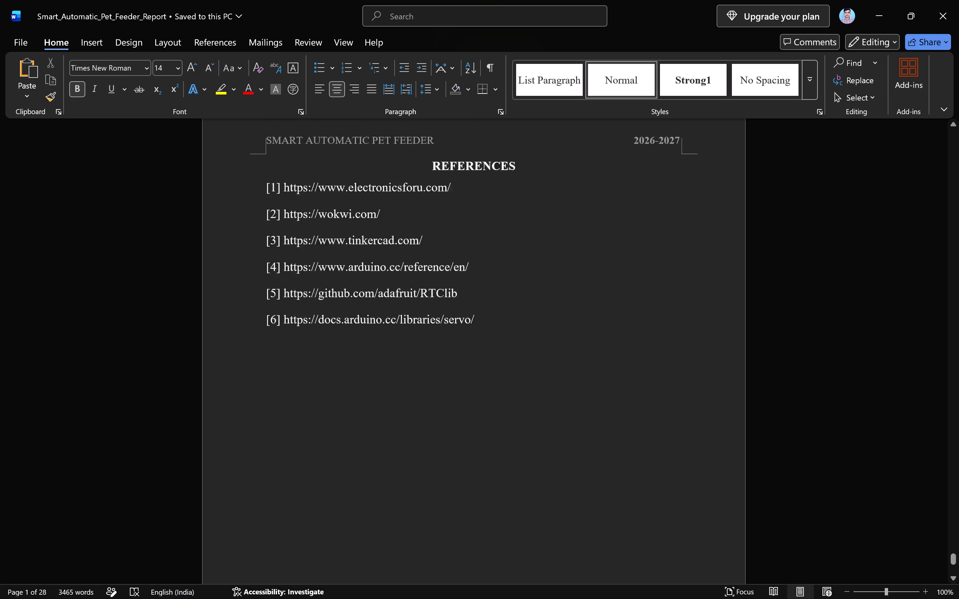
pyautogui.scroll(6, 761, 378)
pyautogui.scroll(-1, 761, 378)
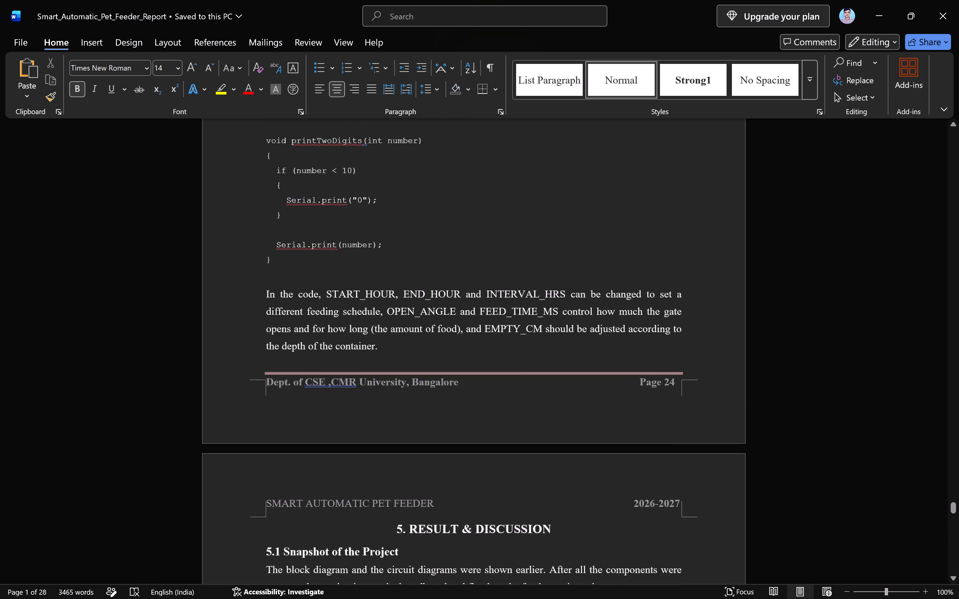